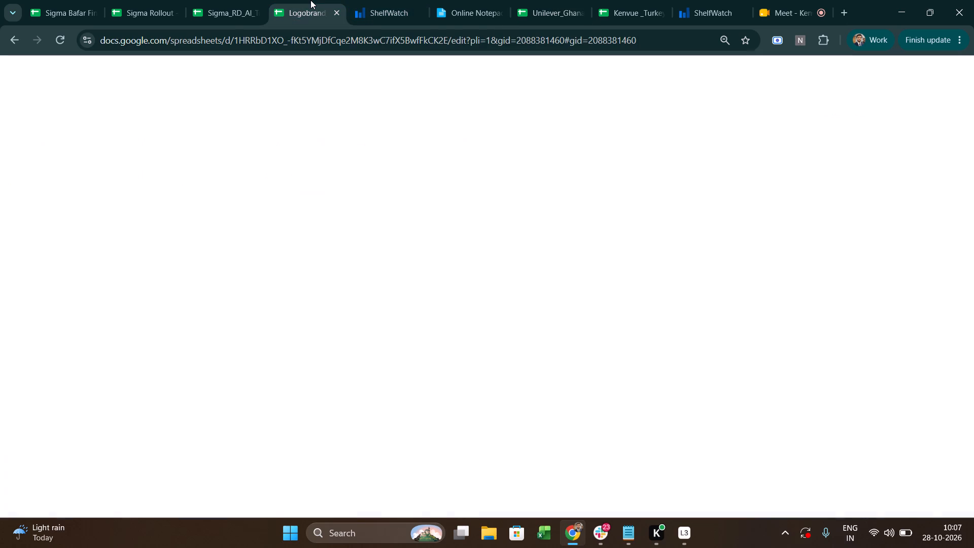
Review the tagger names and statuses in the DAP 1 oct to 15 oct sheet through to the last filled rows.
{"action": "left_click", "coordinate": [341, 205]}
{"action": "scroll", "coordinate": [341, 205], "scroll_direction": "down", "scroll_amount": 7}
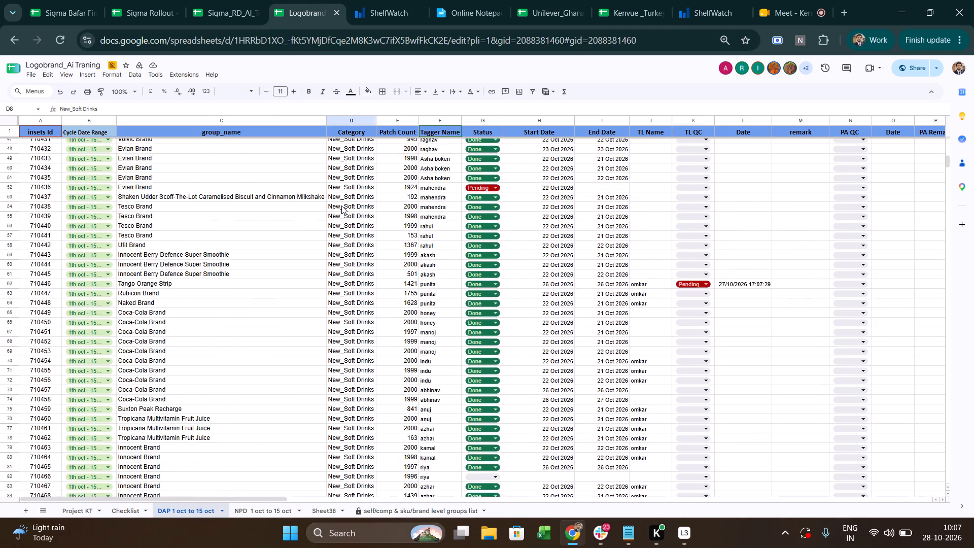
{"action": "scroll", "coordinate": [341, 205], "scroll_direction": "down", "scroll_amount": 14}
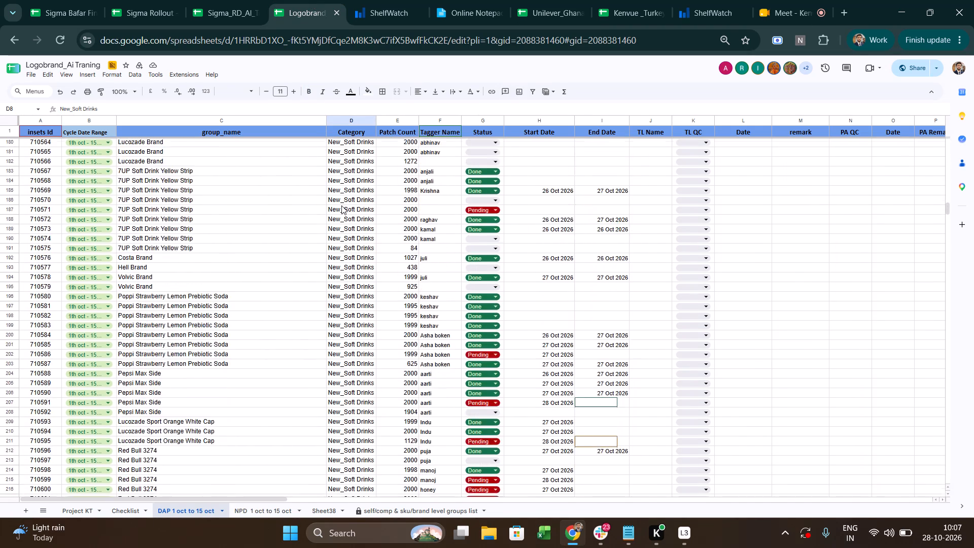
{"action": "scroll", "coordinate": [341, 205], "scroll_direction": "down", "scroll_amount": 3}
{"action": "scroll", "coordinate": [341, 205], "scroll_direction": "up", "scroll_amount": 7}
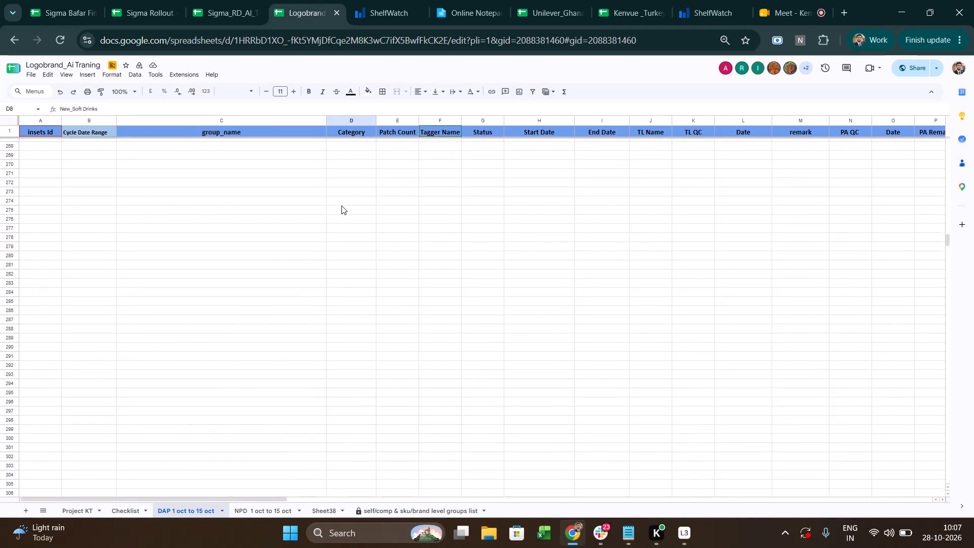
{"action": "scroll", "coordinate": [341, 205], "scroll_direction": "up", "scroll_amount": 2}
{"action": "left_click", "coordinate": [476, 238]}
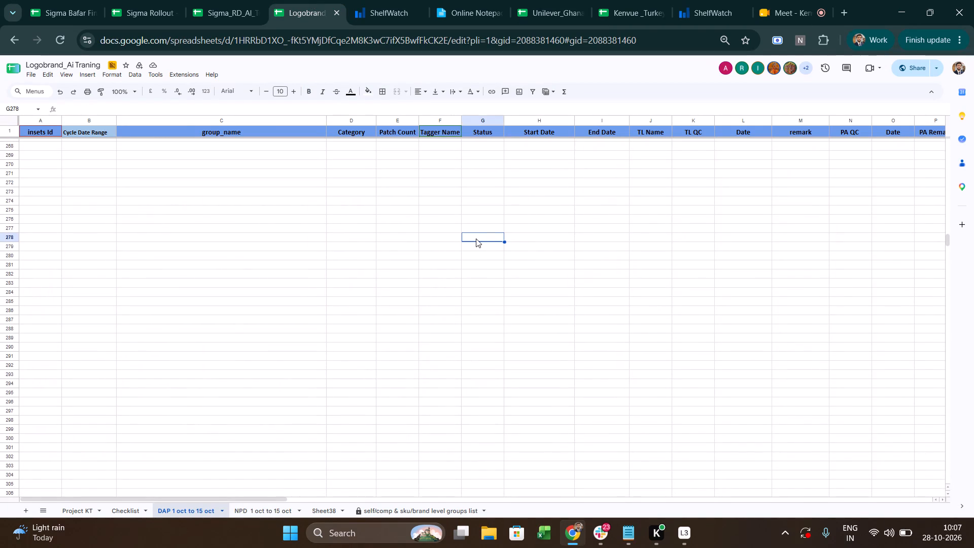
{"action": "key", "text": "Up"}
{"action": "key", "text": "Up"}
{"action": "key", "text": "Up"}
{"action": "key", "text": "Up"}
{"action": "key", "text": "Up"}
{"action": "key", "text": "Up"}
{"action": "key", "text": "Up"}
{"action": "key", "text": "Up"}
{"action": "key", "text": "Up"}
{"action": "key", "text": "Up"}
{"action": "key", "text": "Up"}
{"action": "left_click", "coordinate": [457, 259]}
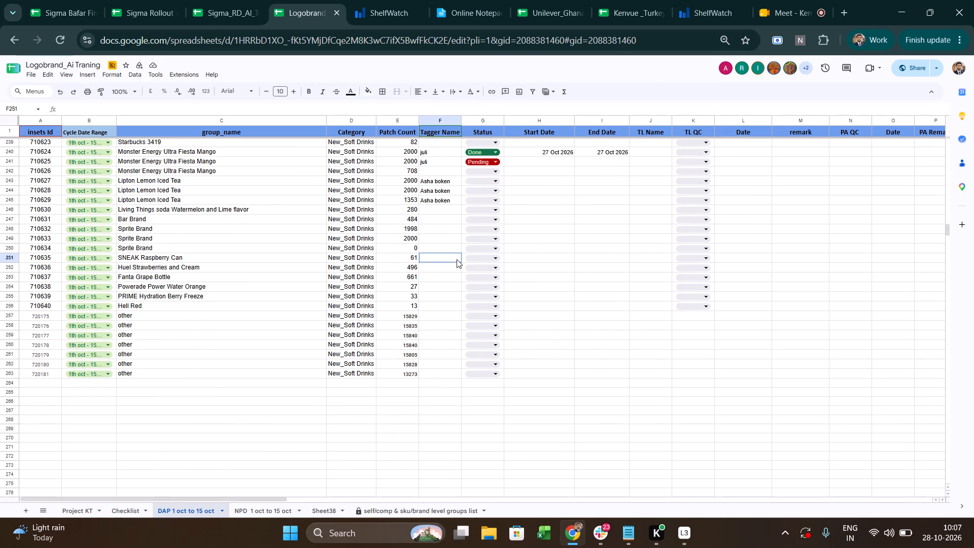
{"action": "scroll", "coordinate": [457, 259], "scroll_direction": "up", "scroll_amount": 2}
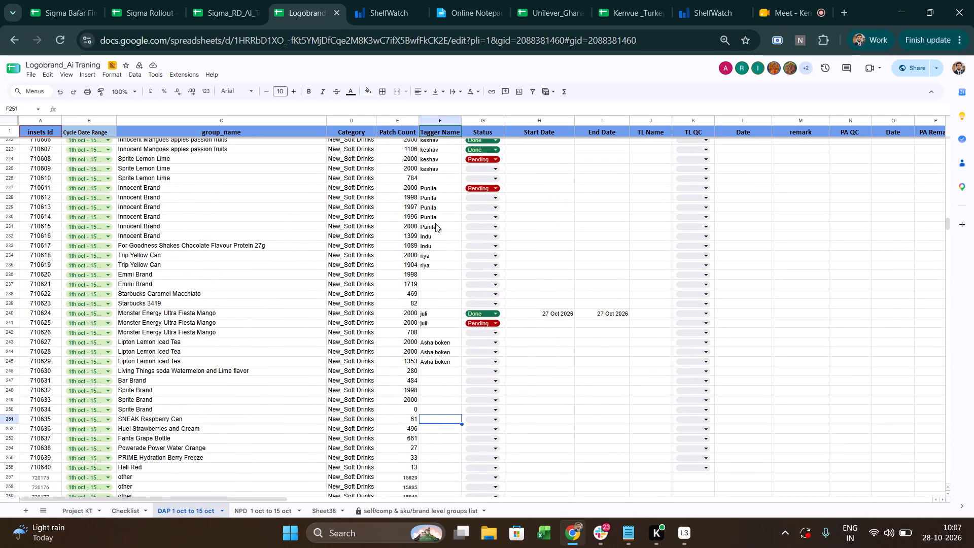
Examine the tagger assignments of the Red Bull 3274 rows and the groups around them.
{"action": "left_click", "coordinate": [435, 223]}
{"action": "left_click", "coordinate": [429, 176]}
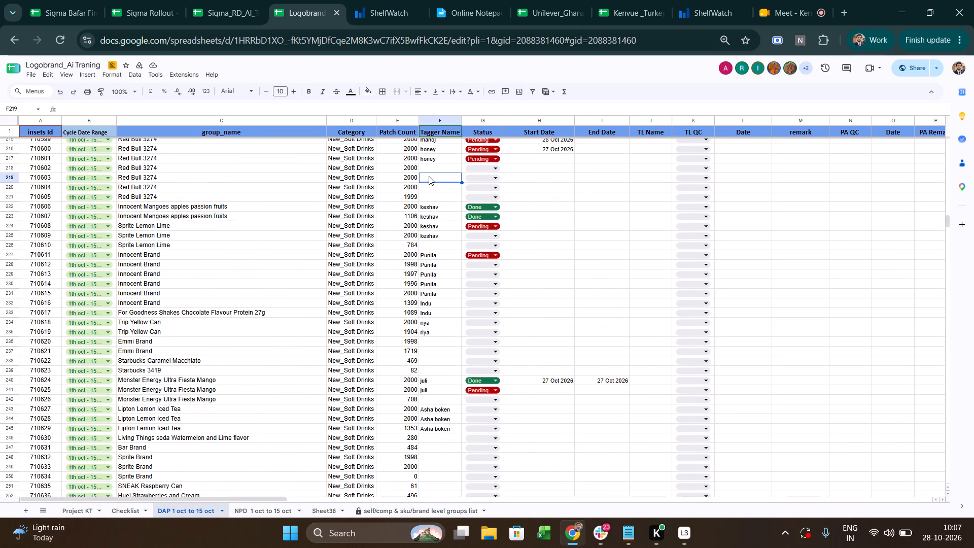
{"action": "left_click", "coordinate": [432, 191]}
{"action": "left_click", "coordinate": [431, 199]}
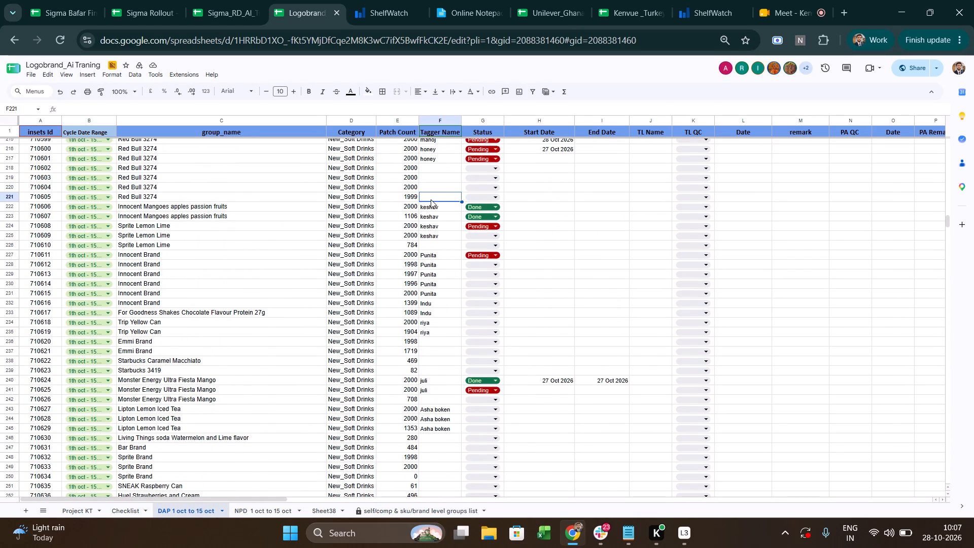
{"action": "left_click", "coordinate": [422, 165]}
{"action": "scroll", "coordinate": [422, 165], "scroll_direction": "up", "scroll_amount": 1}
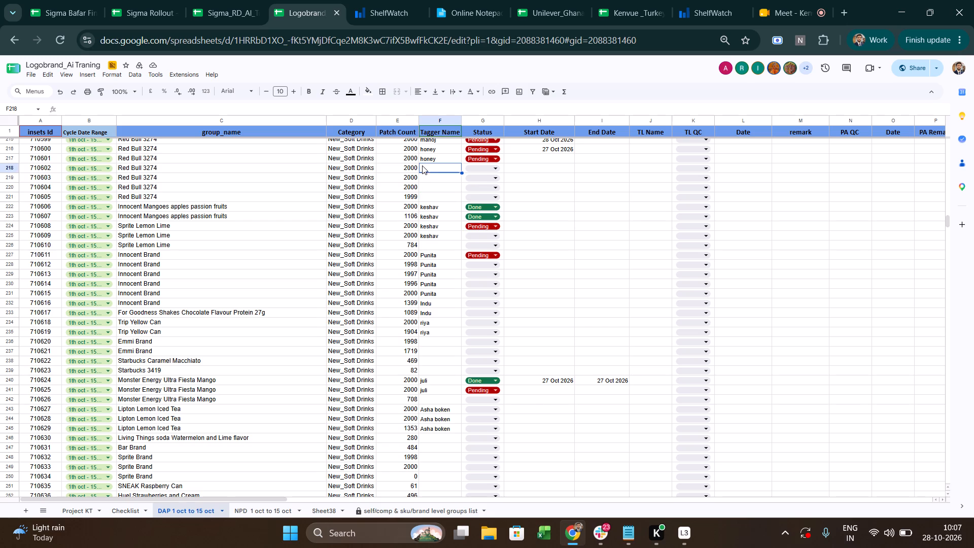
{"action": "scroll", "coordinate": [422, 165], "scroll_direction": "up", "scroll_amount": 2}
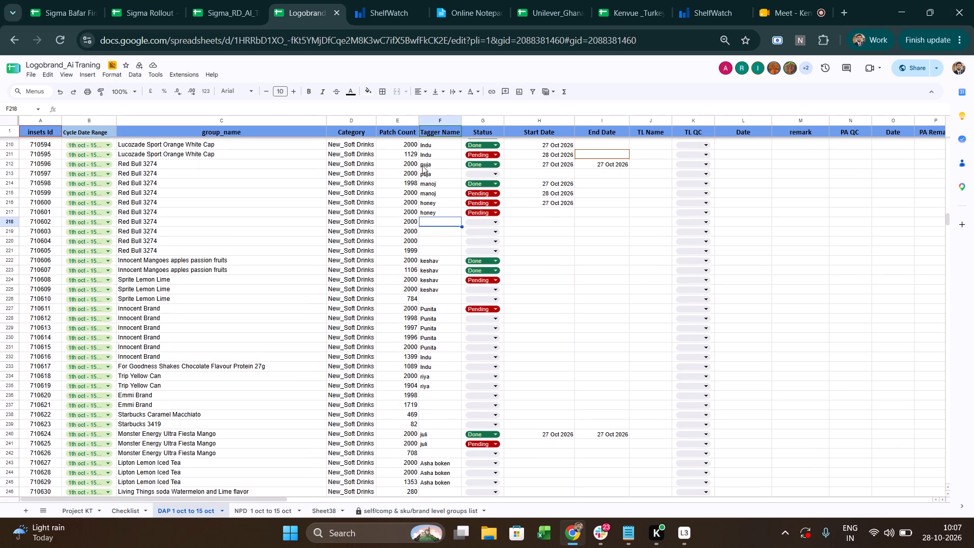
{"action": "scroll", "coordinate": [523, 206], "scroll_direction": "up", "scroll_amount": 1}
Check the edit history of the Status cell for inset 710600, including the edit's date, and close it.
{"action": "left_click", "coordinate": [523, 205]}
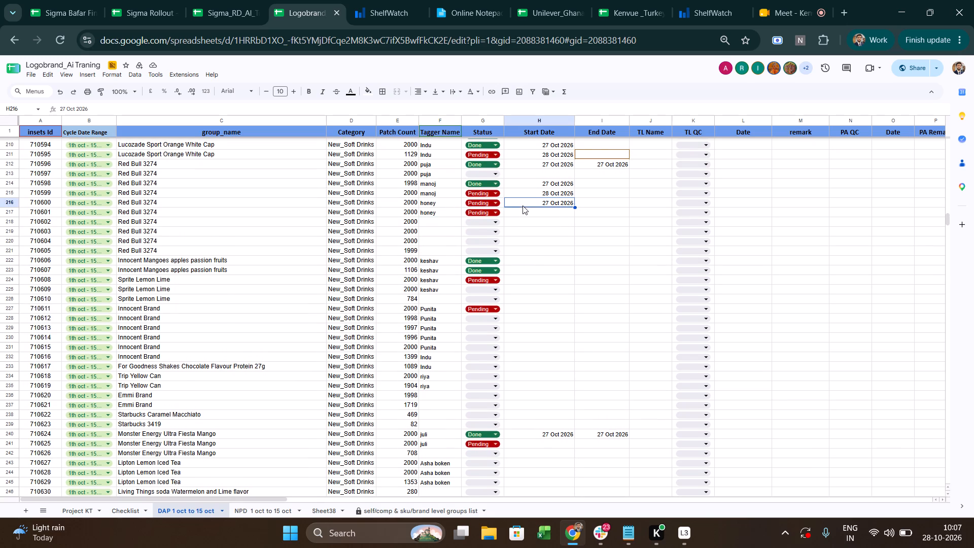
{"action": "left_click", "coordinate": [465, 209]}
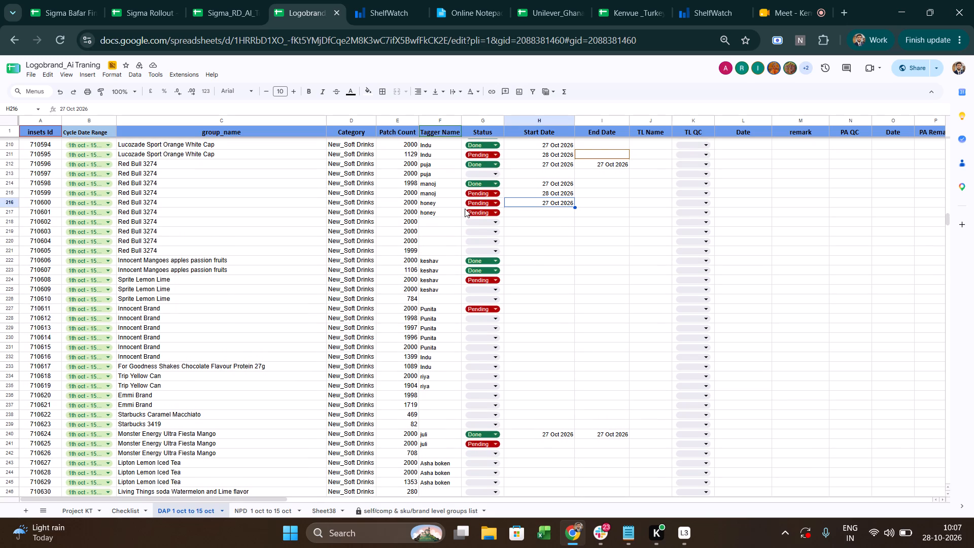
{"action": "left_click", "coordinate": [454, 203]}
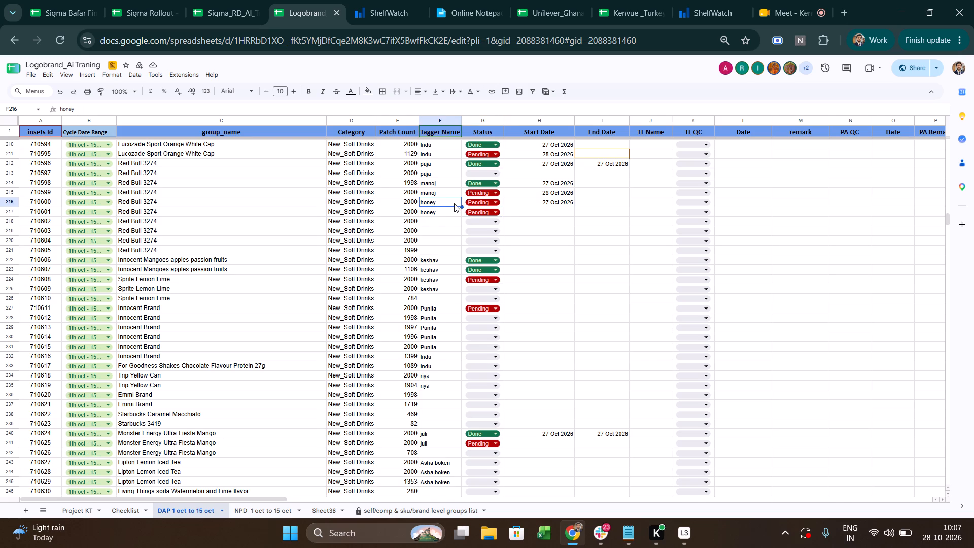
{"action": "key", "text": "Right"}
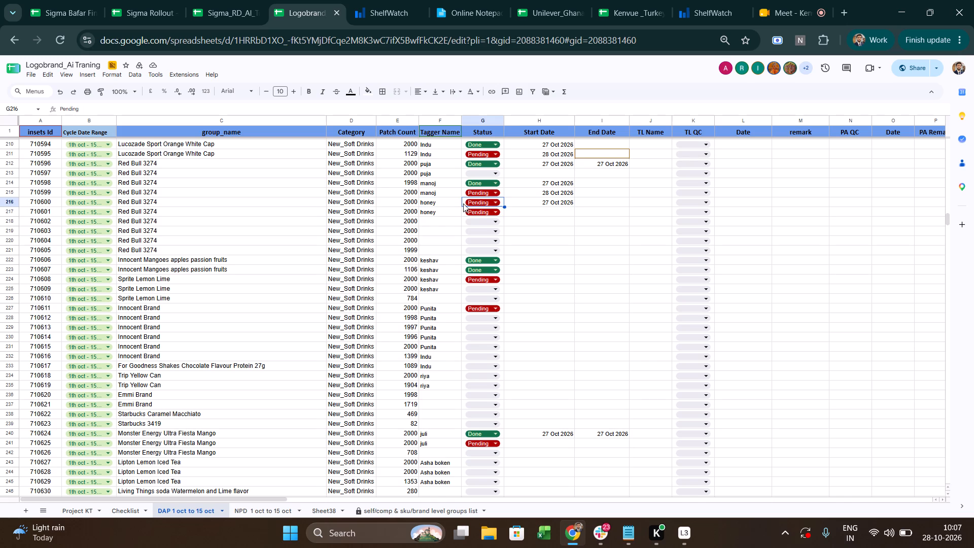
{"action": "right_click", "coordinate": [463, 203]}
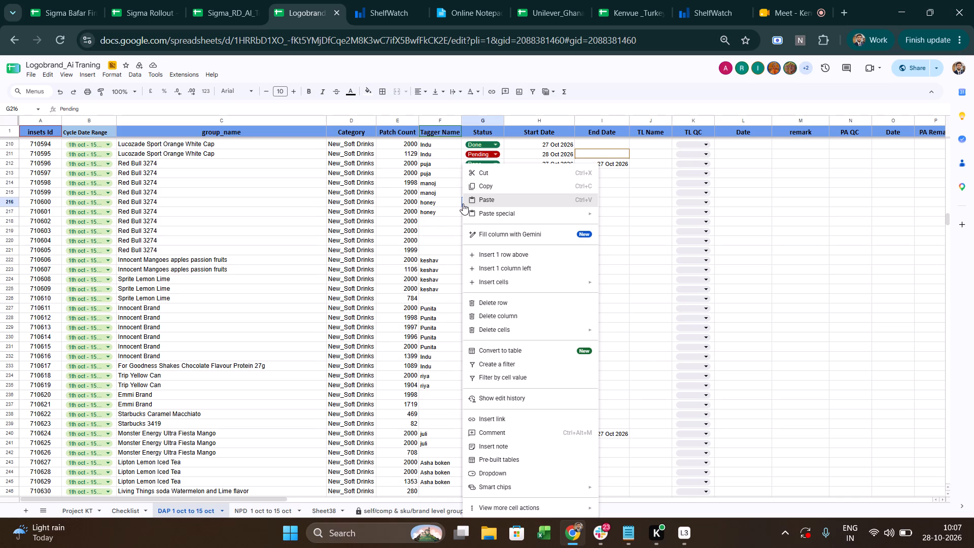
{"action": "left_click", "coordinate": [498, 395]}
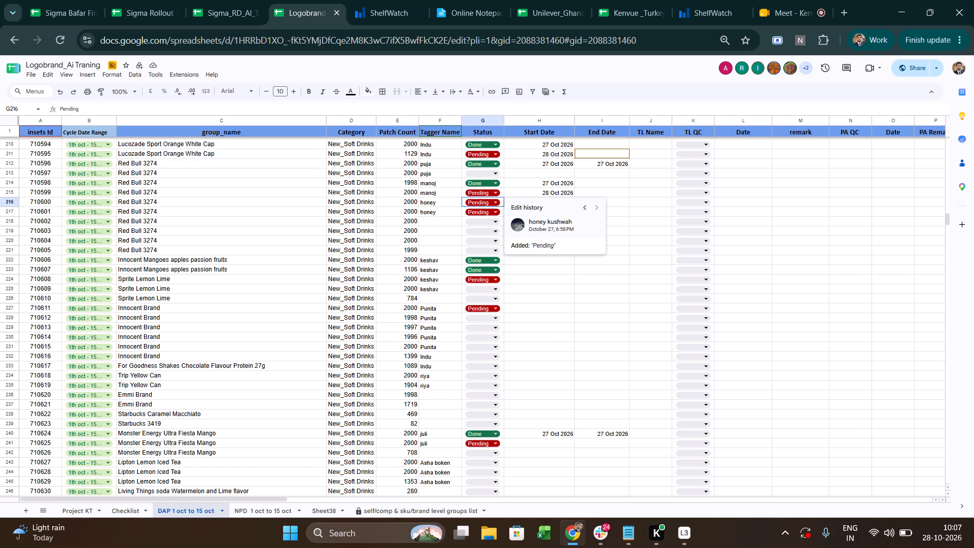
{"action": "left_click_drag", "start_coordinate": [535, 229], "coordinate": [544, 229]}
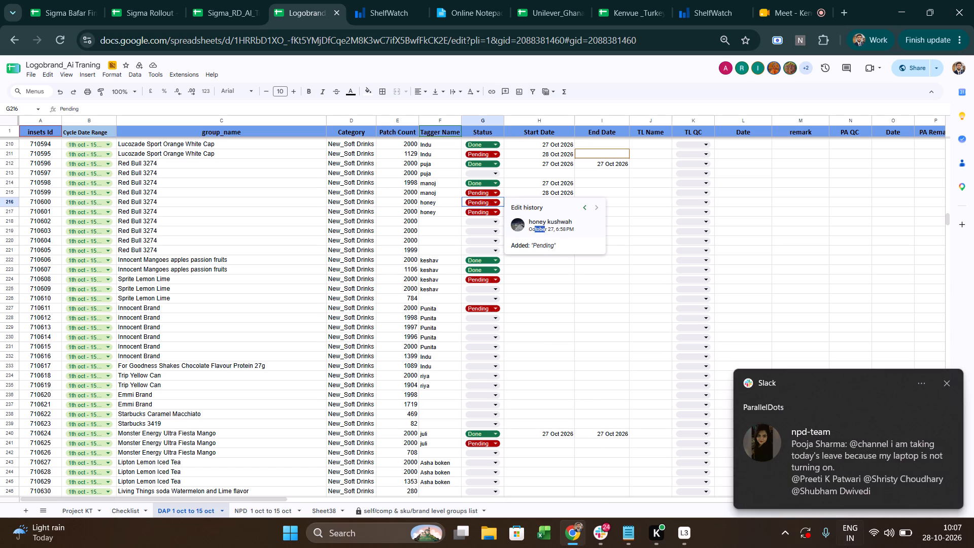
{"action": "left_click", "coordinate": [592, 379]}
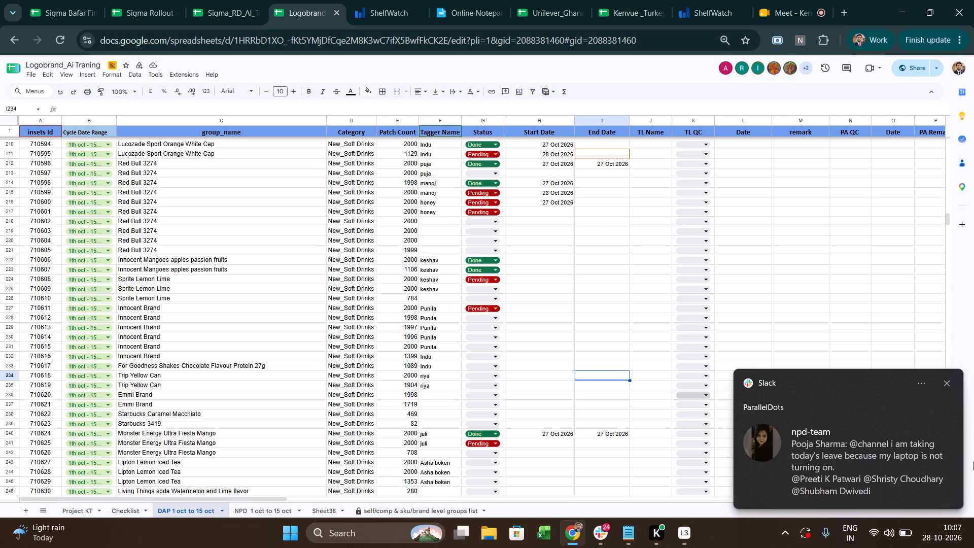
Dismiss the Slack notification.
{"action": "left_click", "coordinate": [947, 384]}
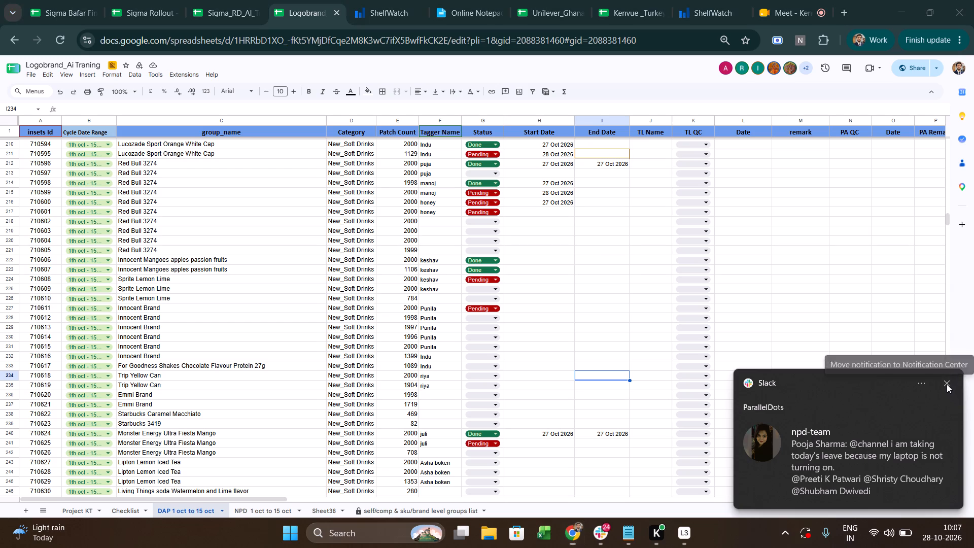
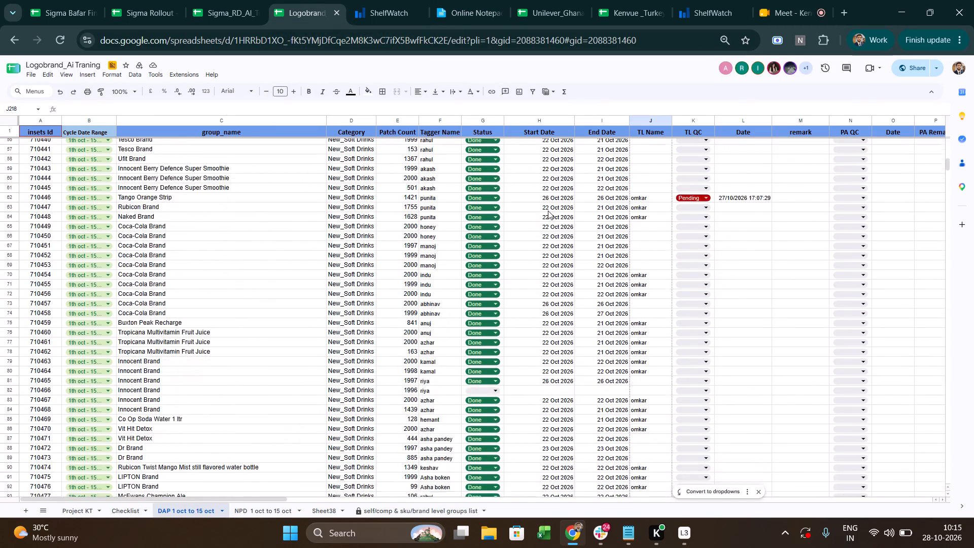
Review the tagger names, statuses and dates from the Coca-Cola Brand rows down to the last filled rows.
{"action": "scroll", "coordinate": [548, 211], "scroll_direction": "down", "scroll_amount": 1}
{"action": "left_click", "coordinate": [574, 379]}
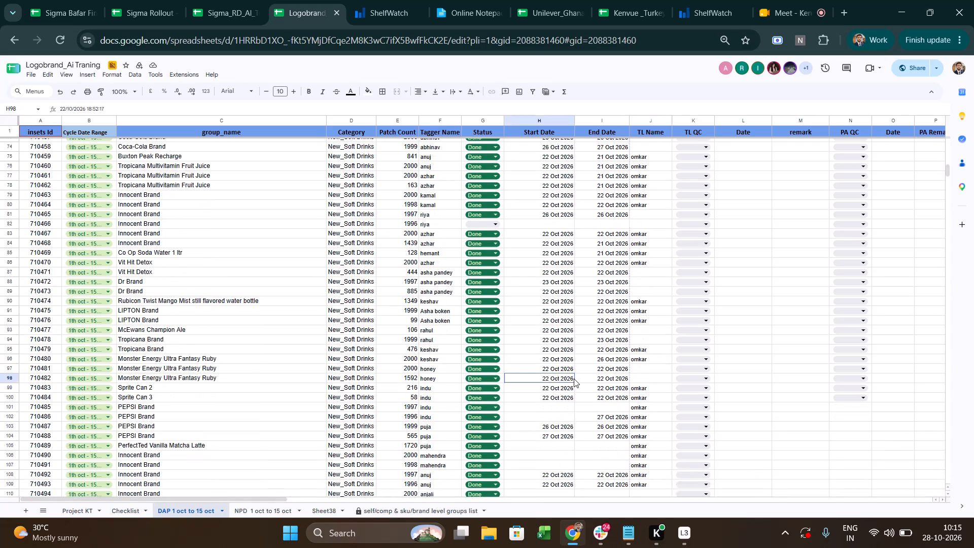
{"action": "scroll", "coordinate": [574, 379], "scroll_direction": "down", "scroll_amount": 6}
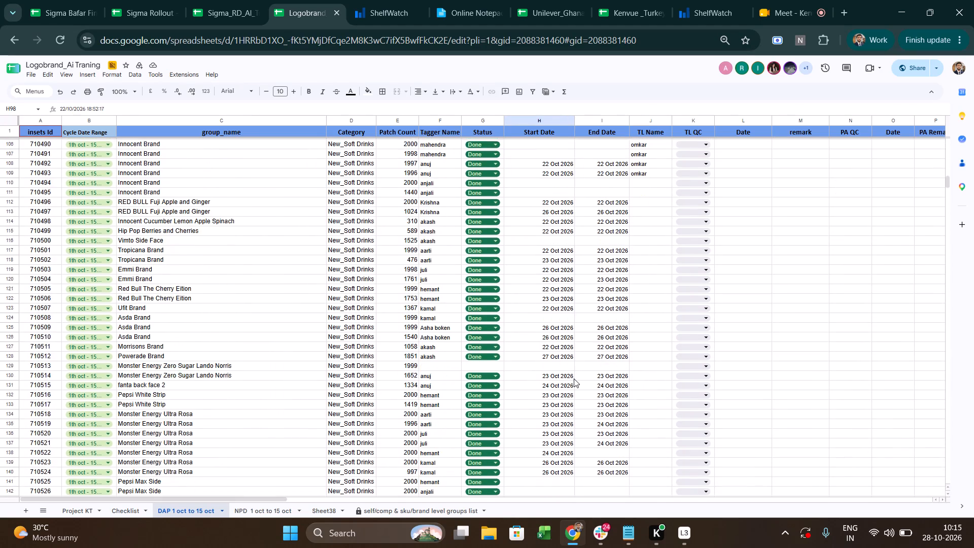
{"action": "scroll", "coordinate": [574, 379], "scroll_direction": "down", "scroll_amount": 5}
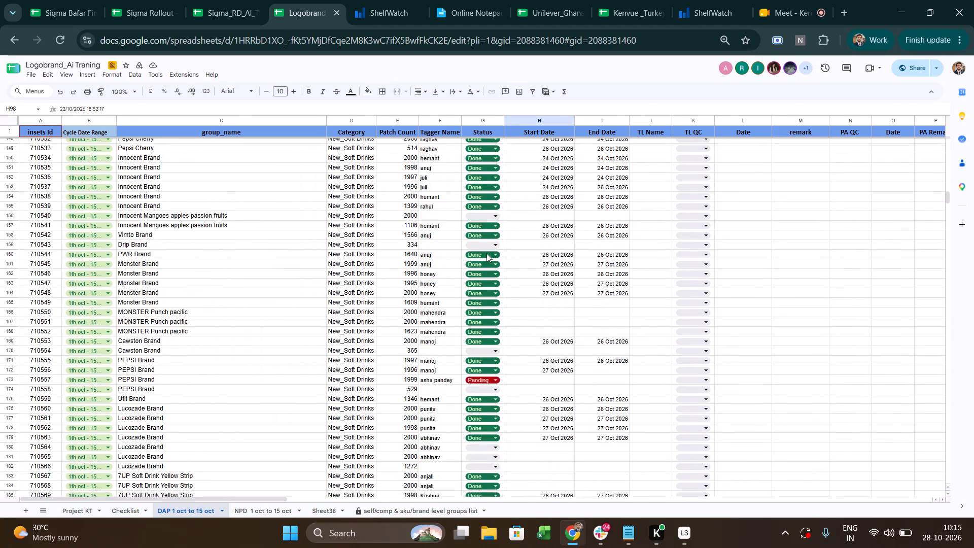
{"action": "left_click", "coordinate": [435, 245]}
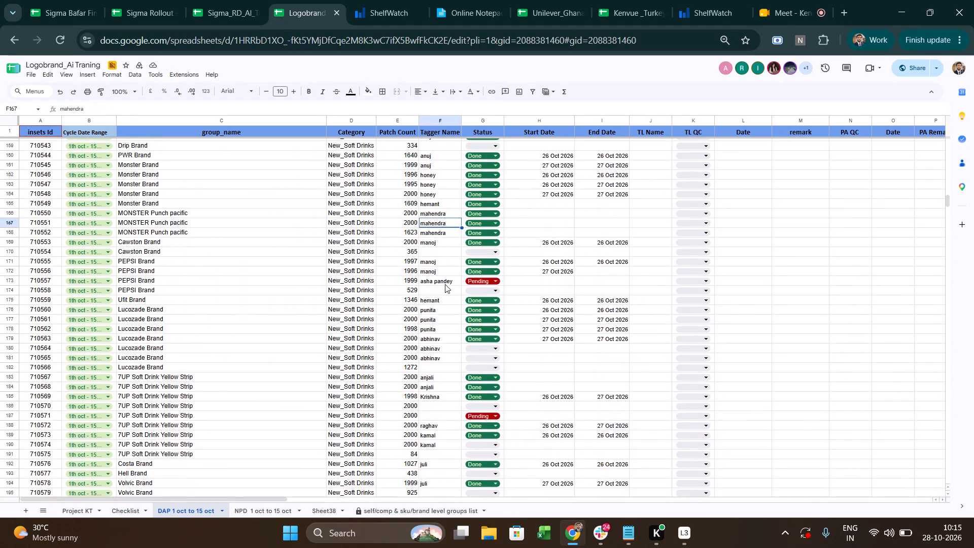
{"action": "left_click", "coordinate": [459, 388]}
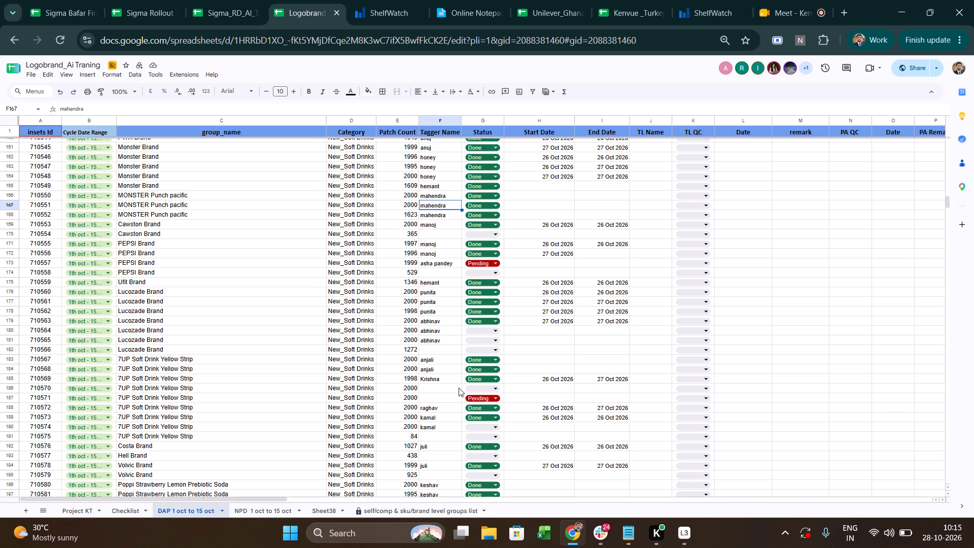
{"action": "scroll", "coordinate": [459, 388], "scroll_direction": "down", "scroll_amount": 4}
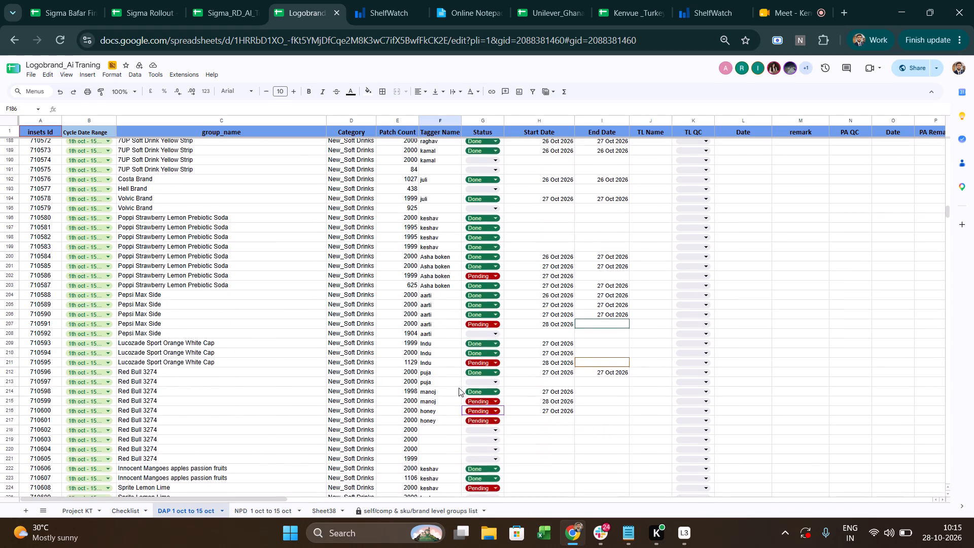
{"action": "scroll", "coordinate": [459, 388], "scroll_direction": "down", "scroll_amount": 1}
{"action": "left_click", "coordinate": [442, 375]}
{"action": "scroll", "coordinate": [442, 375], "scroll_direction": "down", "scroll_amount": 1}
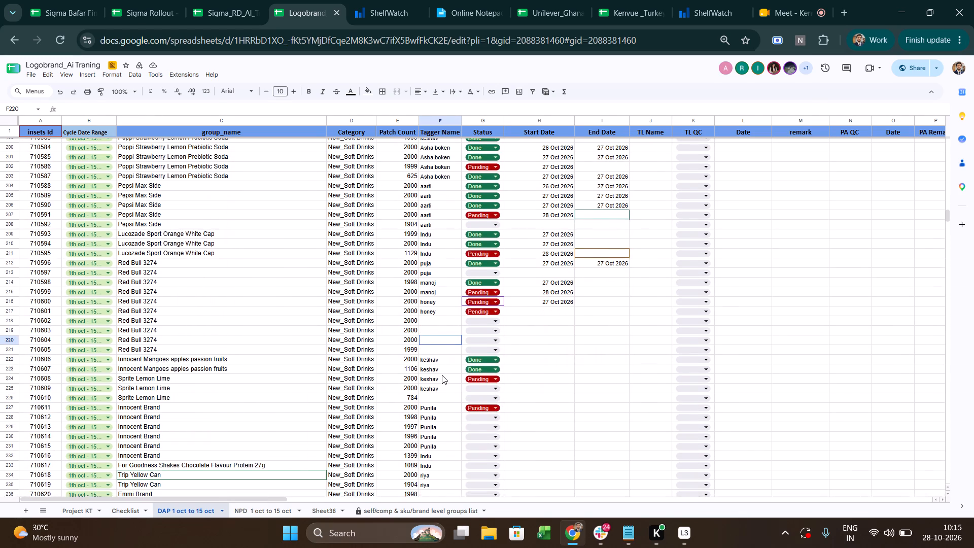
{"action": "scroll", "coordinate": [442, 375], "scroll_direction": "down", "scroll_amount": 2}
{"action": "left_click", "coordinate": [444, 414]}
{"action": "scroll", "coordinate": [444, 414], "scroll_direction": "down", "scroll_amount": 1}
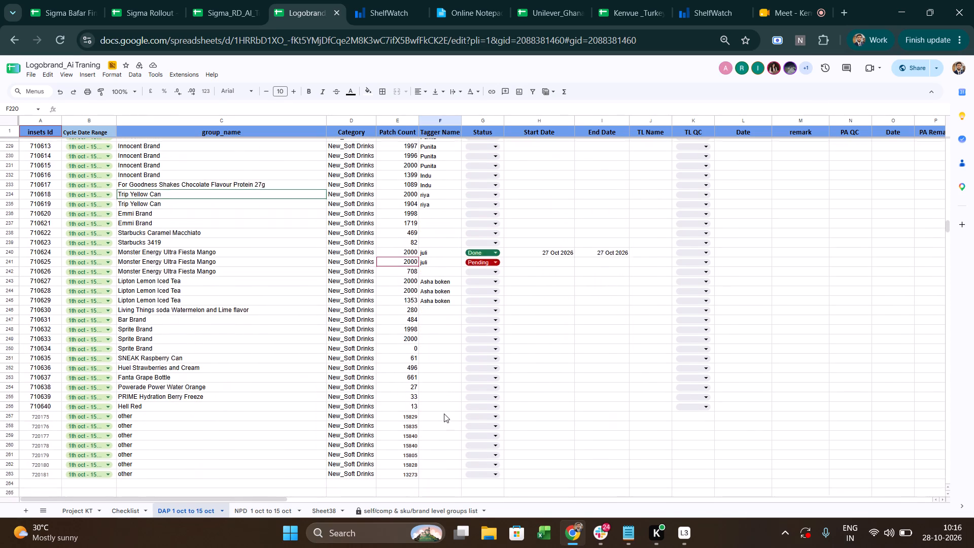
{"action": "scroll", "coordinate": [444, 414], "scroll_direction": "down", "scroll_amount": 2}
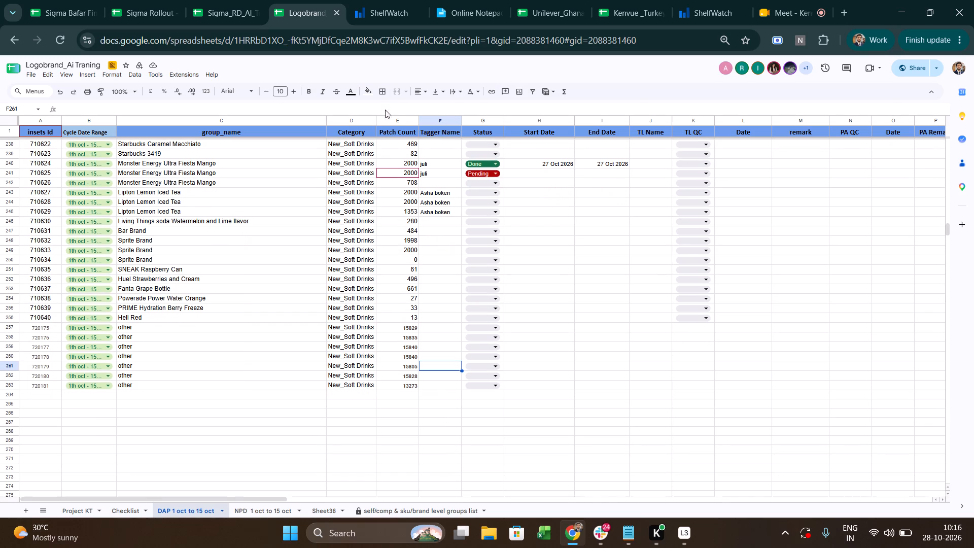
{"action": "scroll", "coordinate": [399, 126], "scroll_direction": "down", "scroll_amount": 1}
Check the sum of the Patch Count column and clear the selection.
{"action": "left_click", "coordinate": [399, 126]}
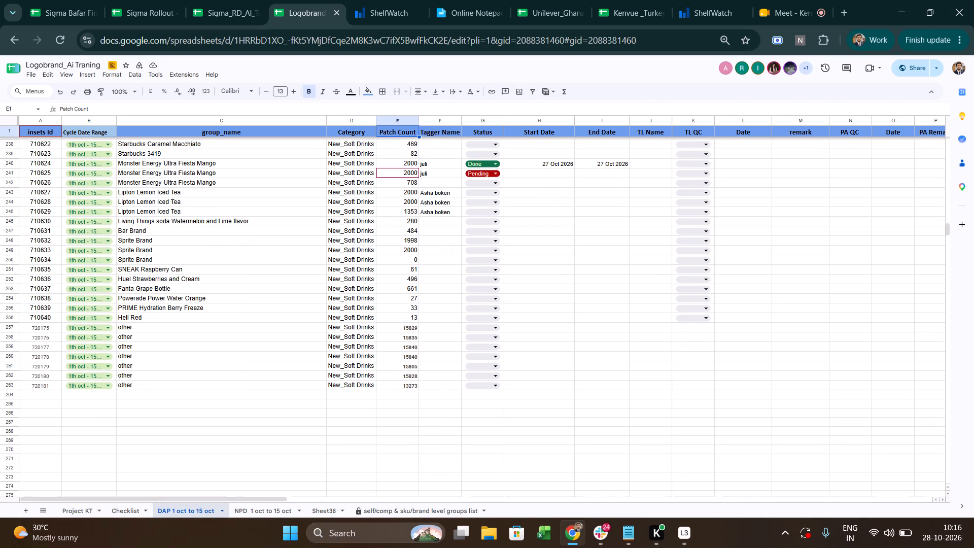
{"action": "left_click", "coordinate": [397, 122]}
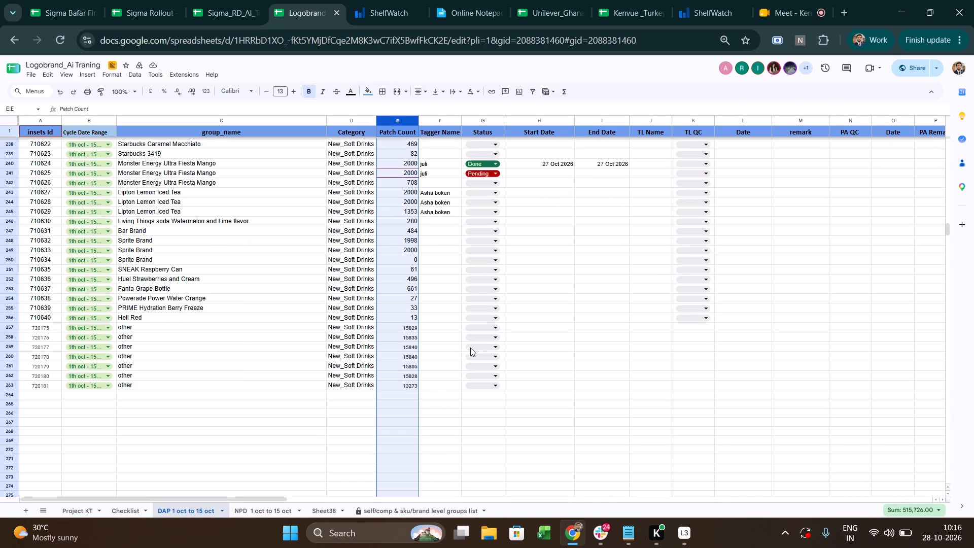
{"action": "left_click", "coordinate": [470, 348]}
{"action": "left_click", "coordinate": [440, 339]}
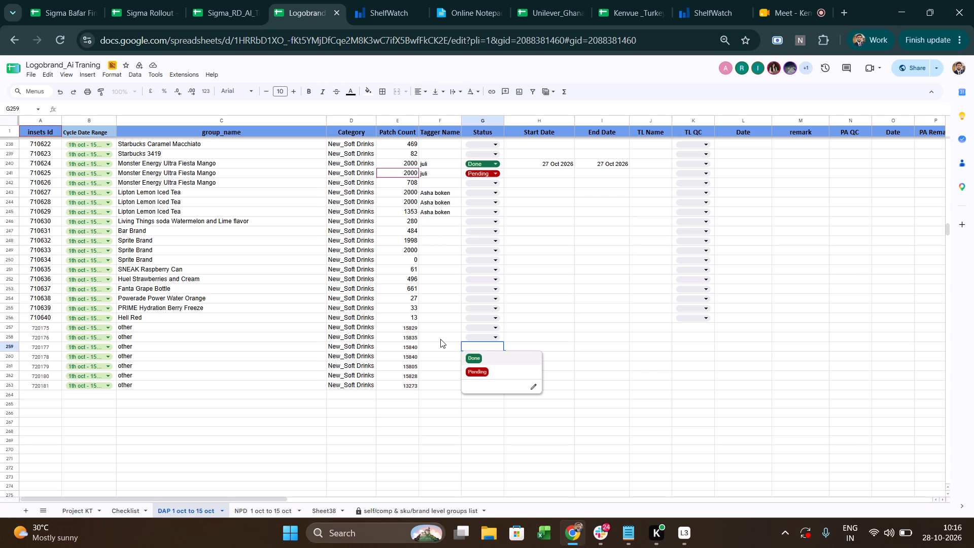
Look back over the tagger rows up to the sheet's start and jump to the cell where collaborator Asha is working.
{"action": "scroll", "coordinate": [440, 339], "scroll_direction": "up", "scroll_amount": 4}
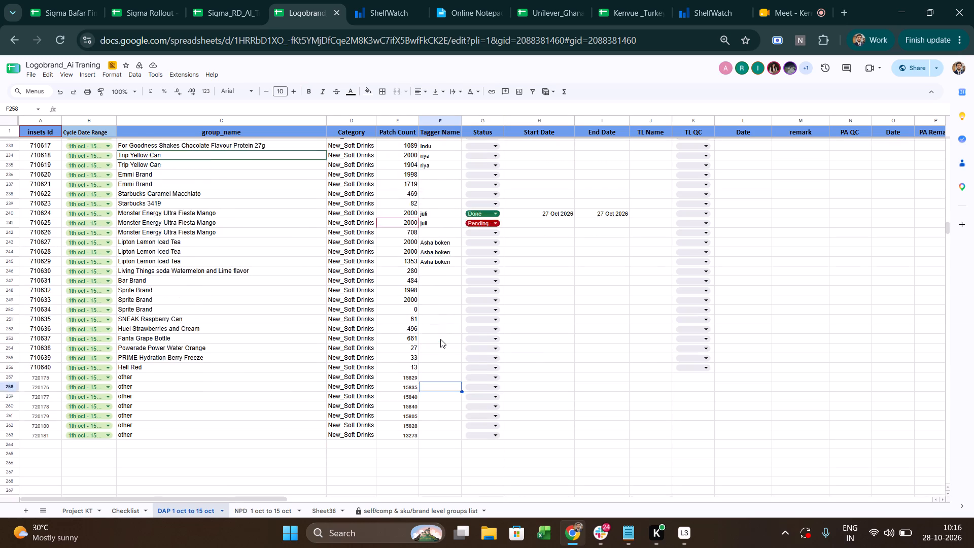
{"action": "scroll", "coordinate": [440, 339], "scroll_direction": "up", "scroll_amount": 2}
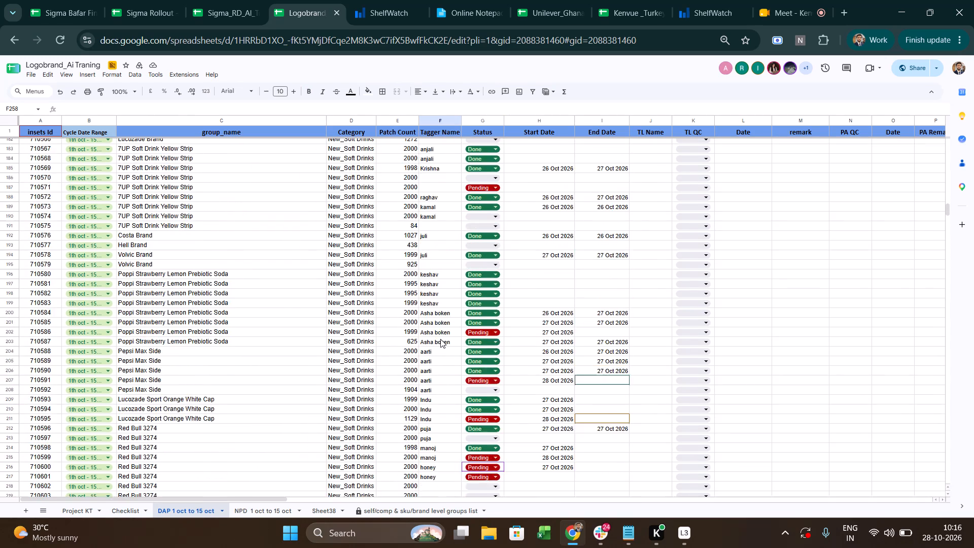
{"action": "left_click", "coordinate": [438, 329]}
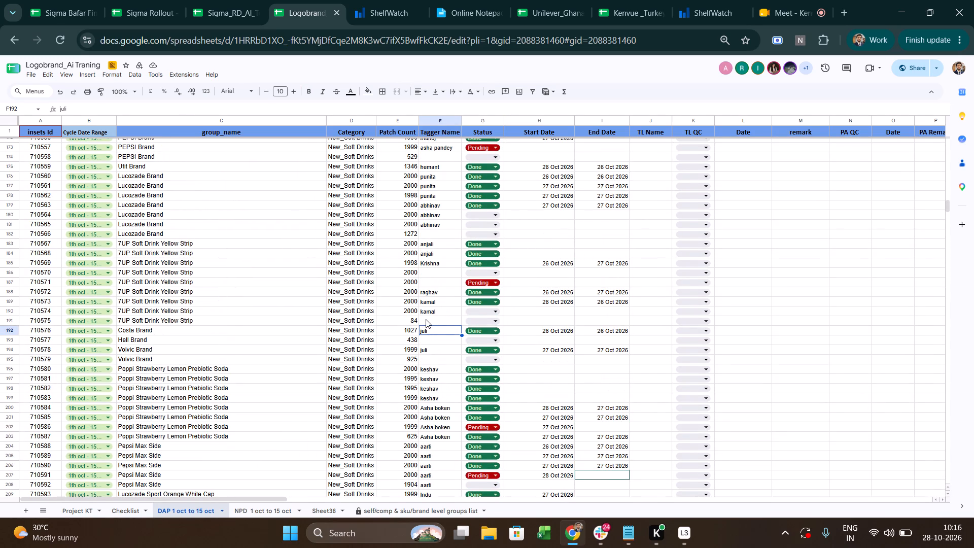
{"action": "scroll", "coordinate": [432, 316], "scroll_direction": "up", "scroll_amount": 20}
{"action": "scroll", "coordinate": [432, 316], "scroll_direction": "up", "scroll_amount": 7}
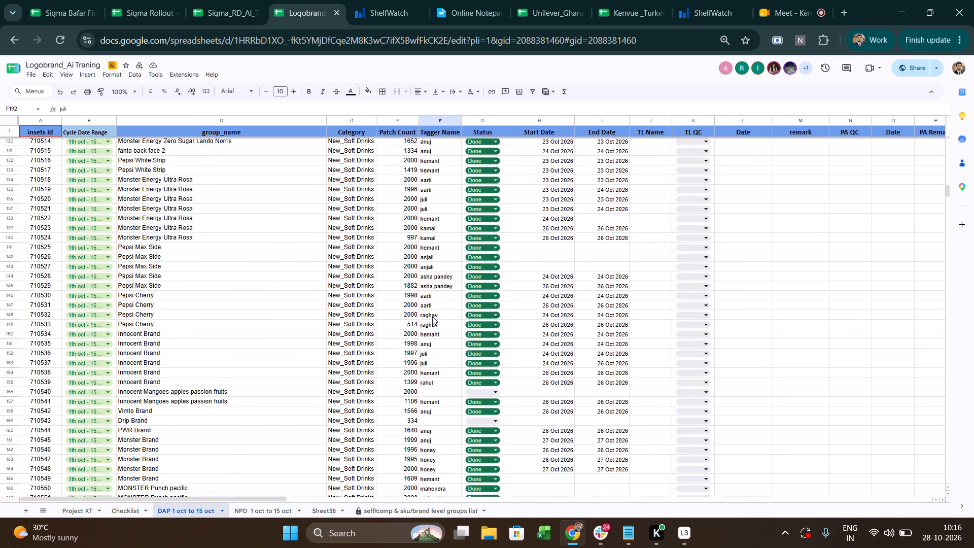
{"action": "scroll", "coordinate": [432, 316], "scroll_direction": "up", "scroll_amount": 18}
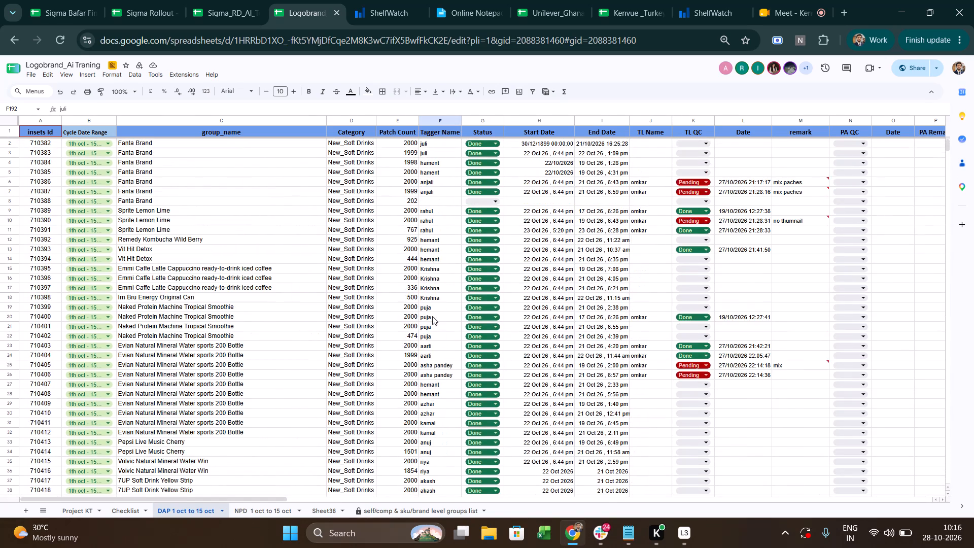
{"action": "left_click", "coordinate": [728, 70]}
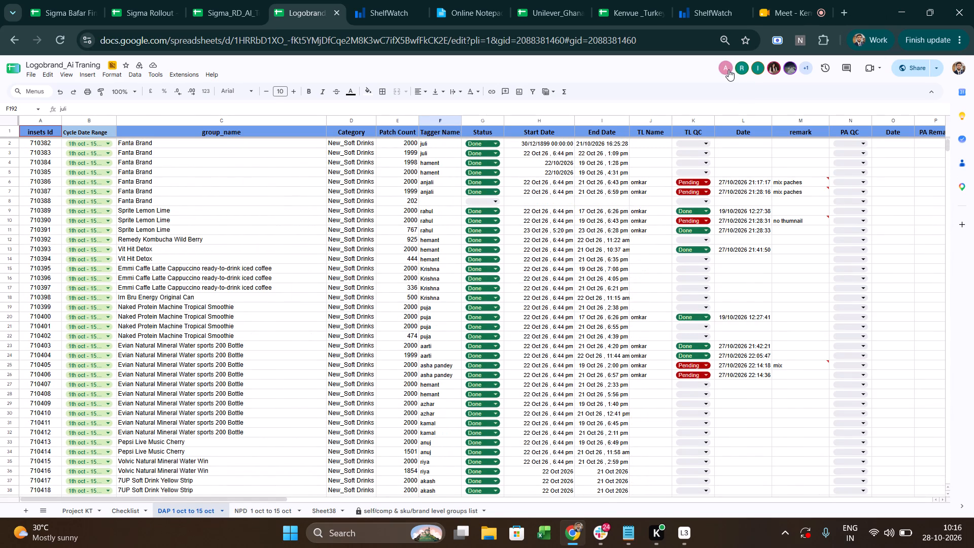
{"action": "left_click", "coordinate": [728, 70]}
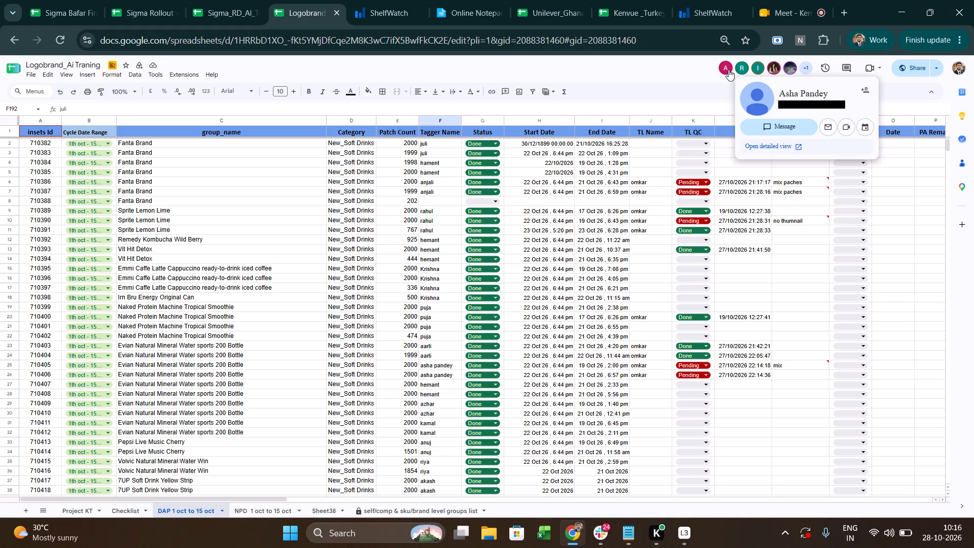
{"action": "left_click", "coordinate": [728, 70]}
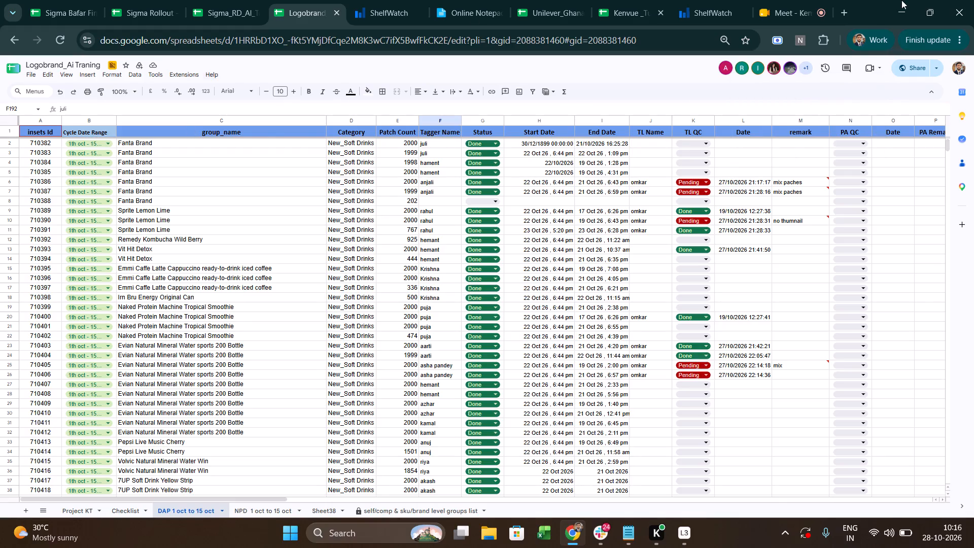
{"action": "left_click", "coordinate": [725, 65]}
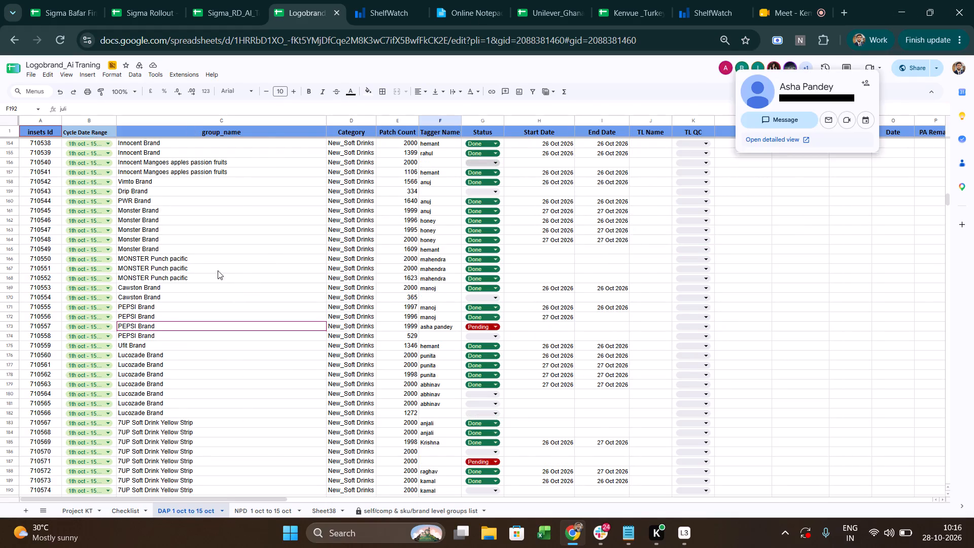
Copy the group name PEPSI Brand from the inset 710557 row and search for it in ShelfWatch's Data Cleaning Inset list.
{"action": "left_click", "coordinate": [153, 326]}
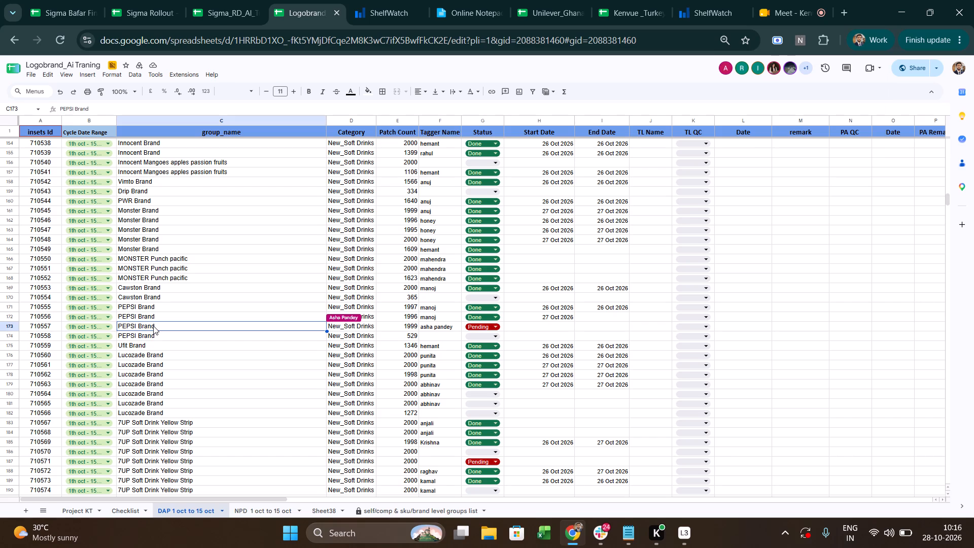
{"action": "key", "text": "ctrl+c"}
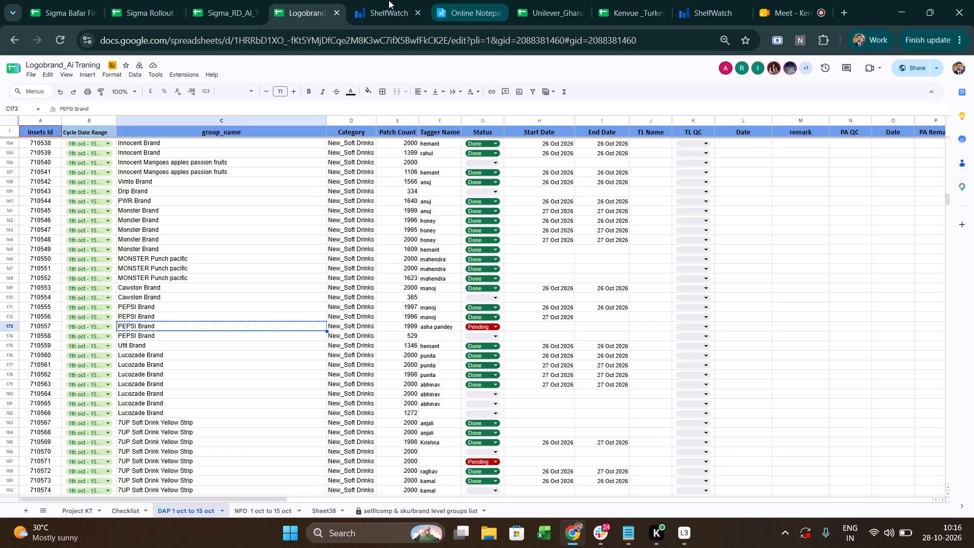
{"action": "left_click", "coordinate": [375, 0]}
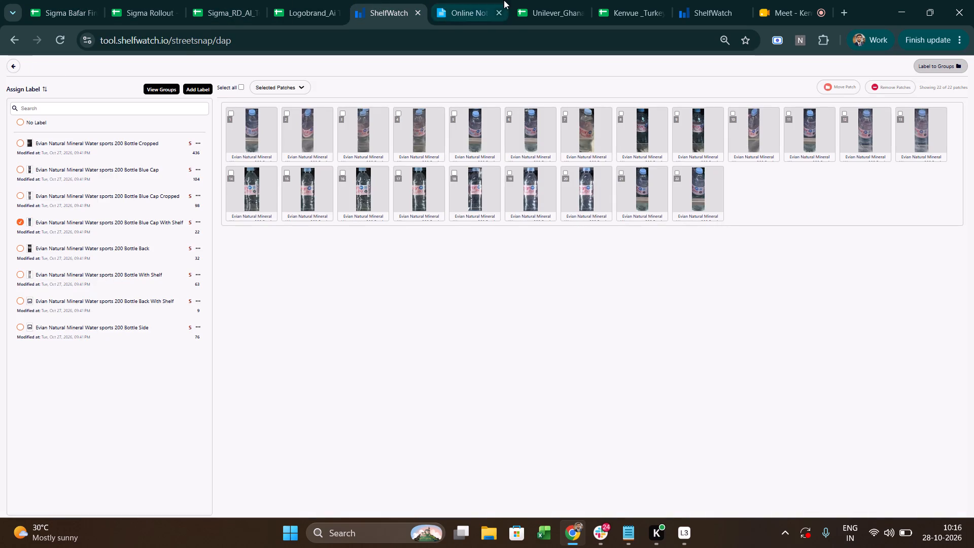
{"action": "left_click", "coordinate": [728, 0]}
{"action": "left_click_drag", "start_coordinate": [728, 0], "coordinate": [529, 0]}
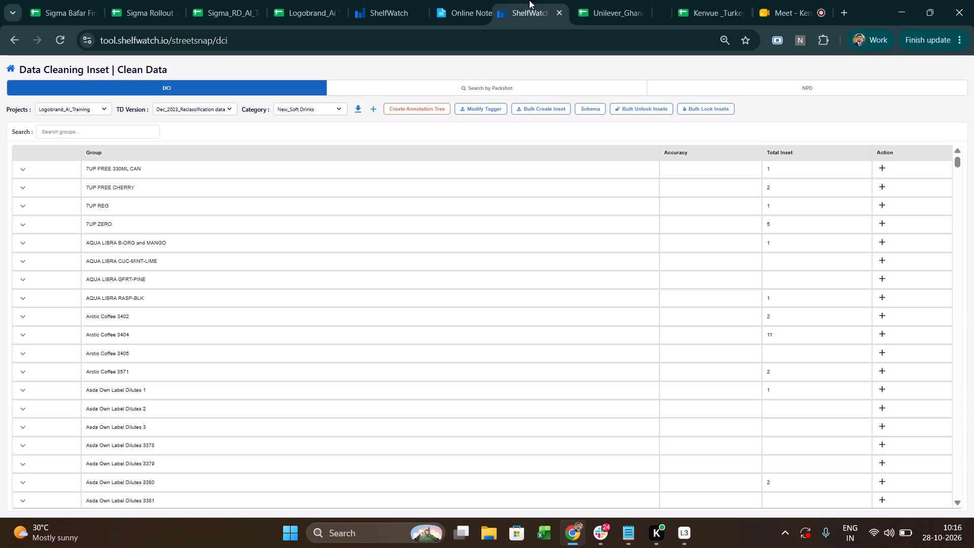
{"action": "left_click_drag", "start_coordinate": [529, 0], "coordinate": [462, 0]}
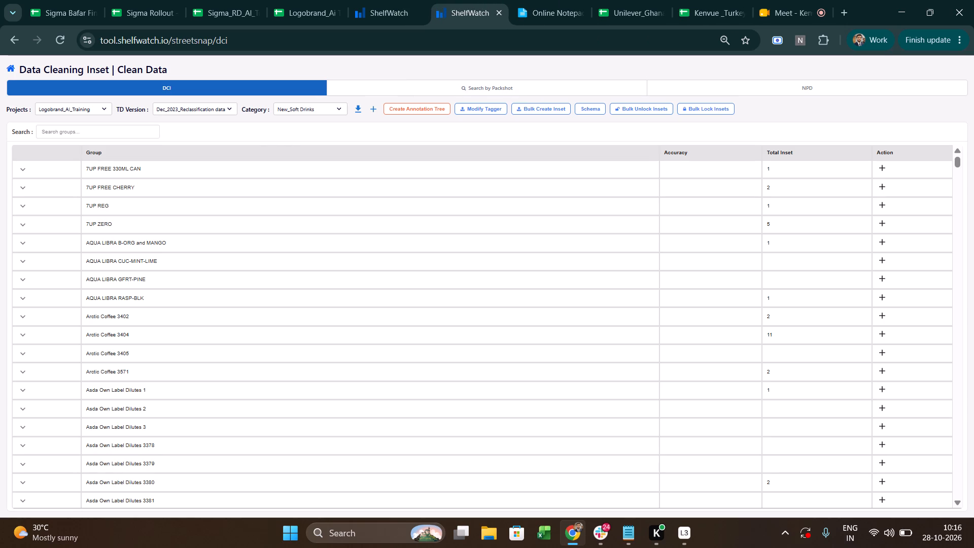
{"action": "left_click", "coordinate": [80, 132]}
{"action": "key", "text": "ctrl+v"}
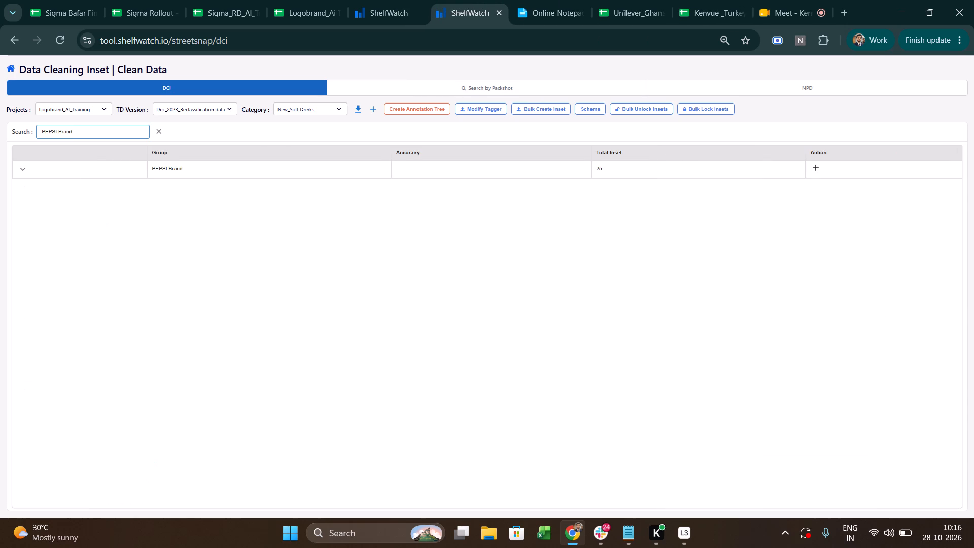
Expand the PEPSI Brand group and examine its inset IDs, statuses and assigned taggers down to the 7104xx insets.
{"action": "left_click", "coordinate": [20, 169]}
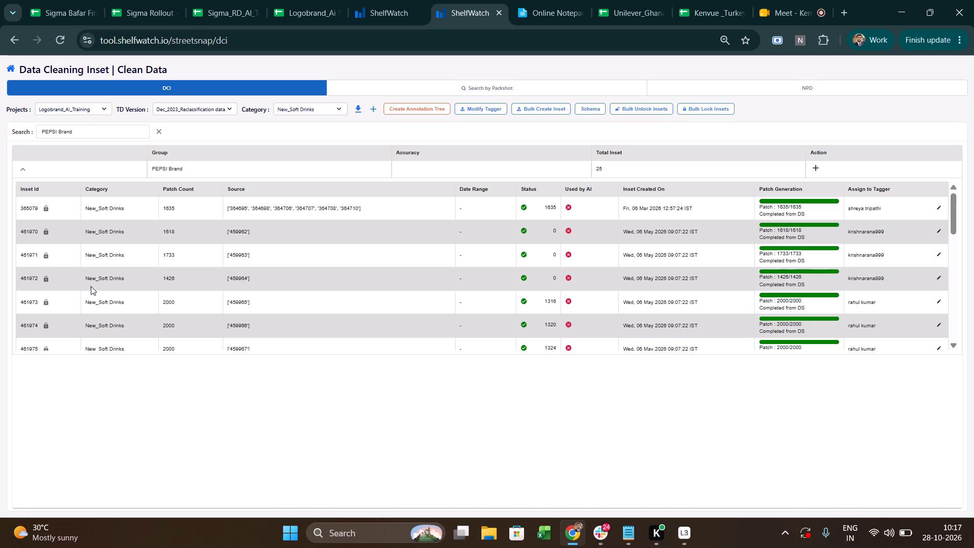
{"action": "scroll", "coordinate": [91, 286], "scroll_direction": "down", "scroll_amount": 5}
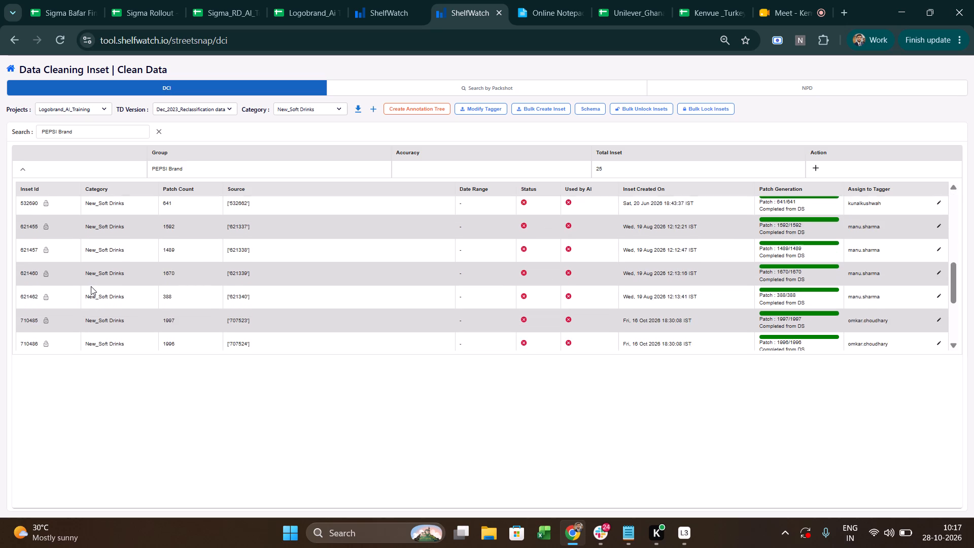
{"action": "scroll", "coordinate": [91, 286], "scroll_direction": "down", "scroll_amount": 2}
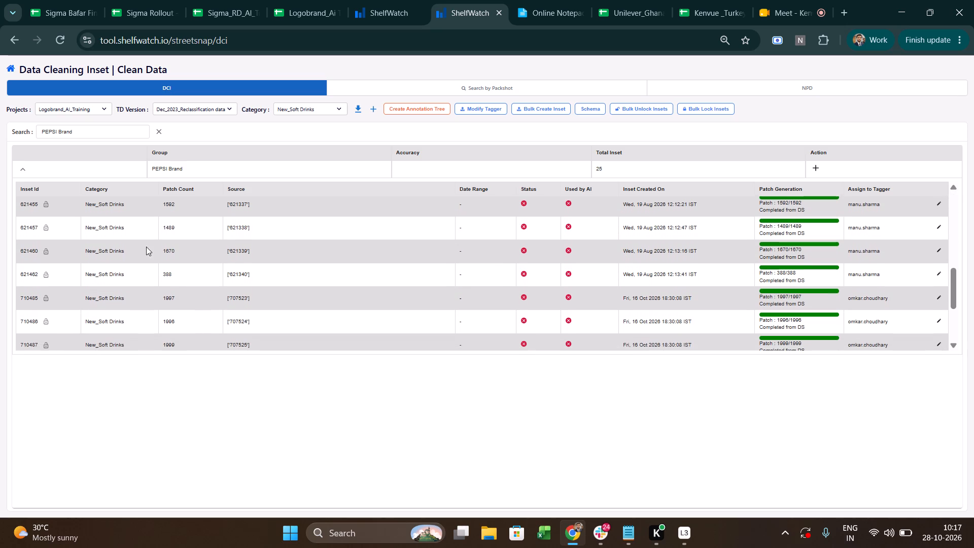
{"action": "scroll", "coordinate": [146, 247], "scroll_direction": "down", "scroll_amount": 1}
{"action": "scroll", "coordinate": [241, 223], "scroll_direction": "down", "scroll_amount": 1}
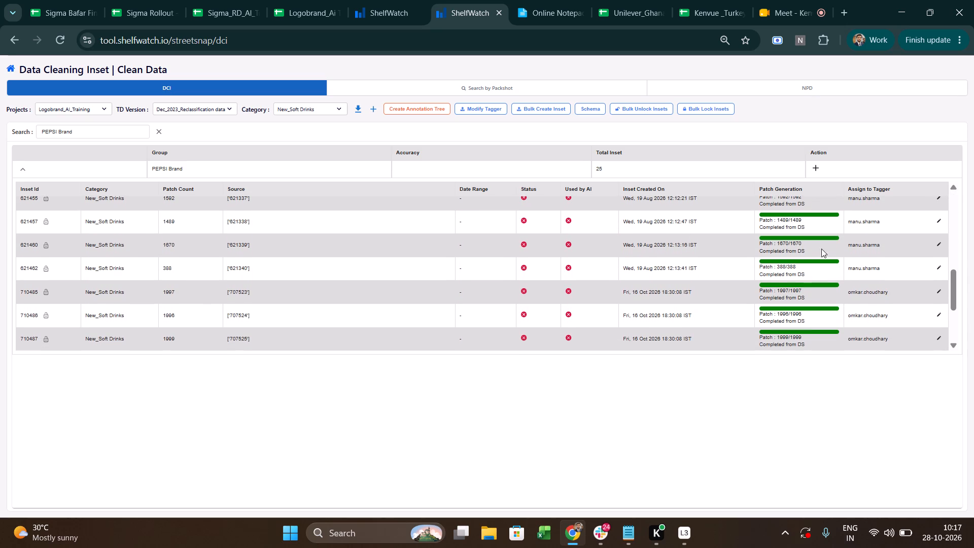
{"action": "left_click", "coordinate": [938, 219]}
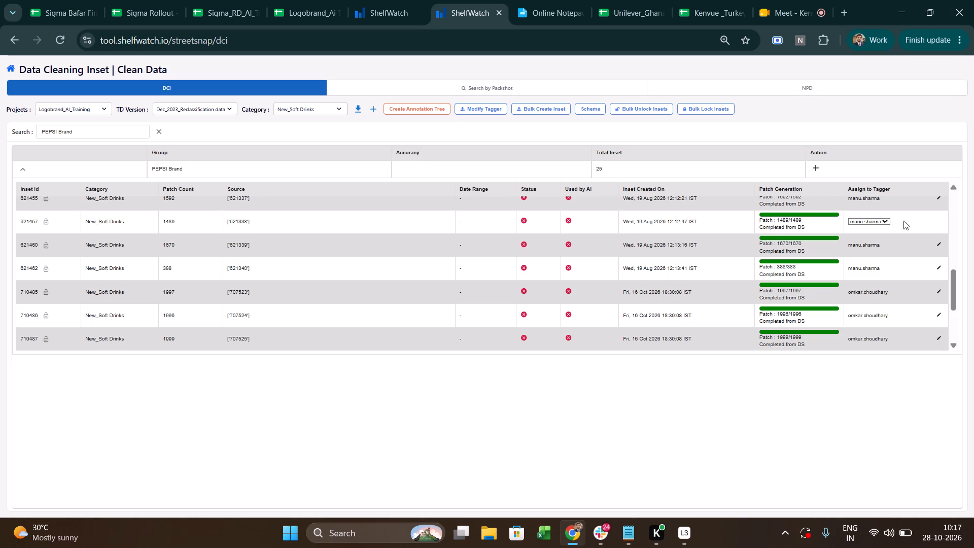
{"action": "left_click", "coordinate": [883, 221]}
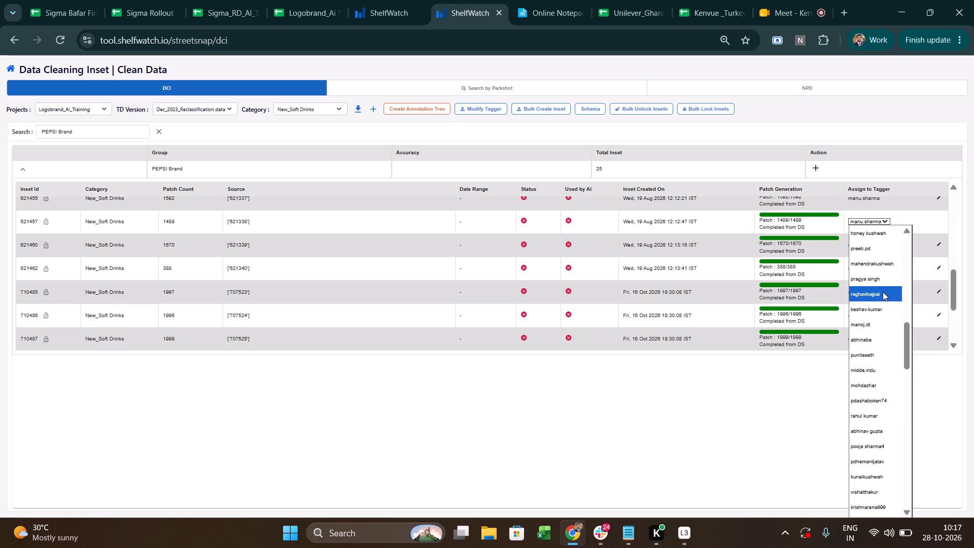
{"action": "type", "text": "asha"}
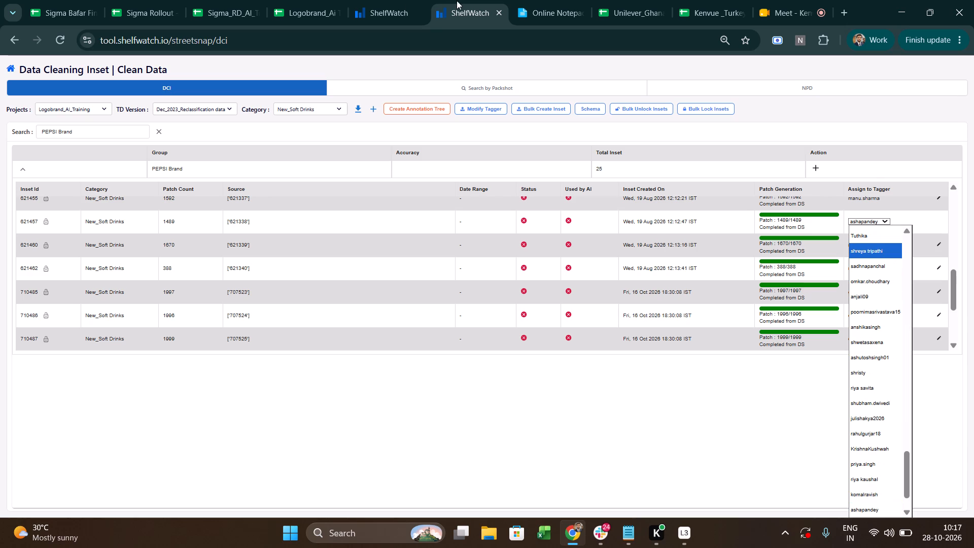
Copy inset ID 710557 from the Logobrand tracker and find it in ShelfWatch's expanded PEPSI Brand inset list.
{"action": "left_click", "coordinate": [403, 3]}
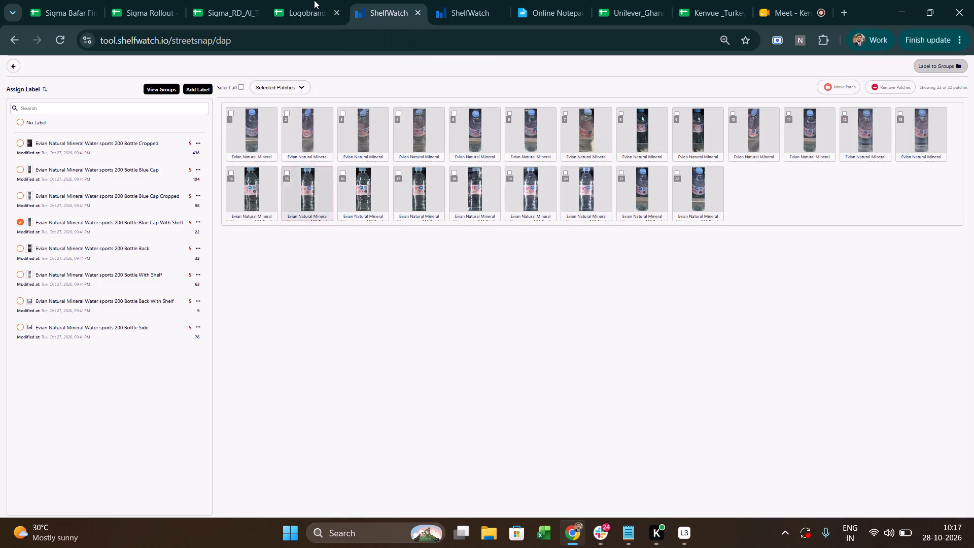
{"action": "left_click", "coordinate": [315, 0]}
{"action": "left_click", "coordinate": [315, 0]}
{"action": "left_click_drag", "start_coordinate": [315, 0], "coordinate": [387, 3]}
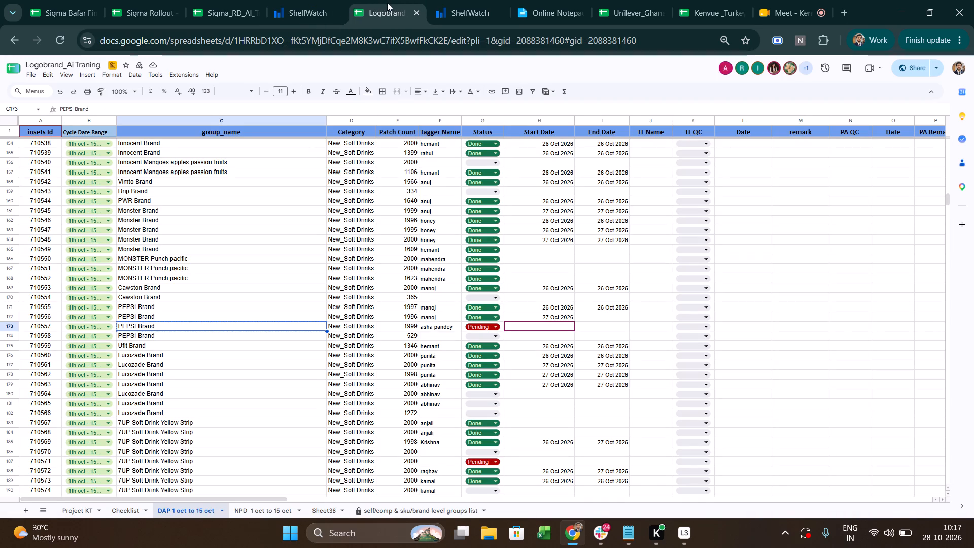
{"action": "left_click", "coordinate": [50, 323]}
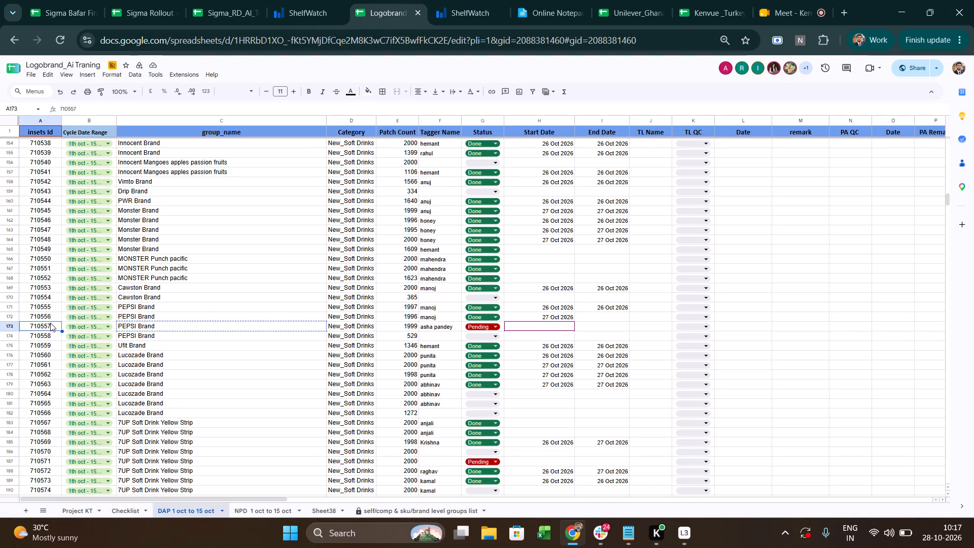
{"action": "key", "text": "ctrl+c"}
{"action": "left_click", "coordinate": [467, 0]}
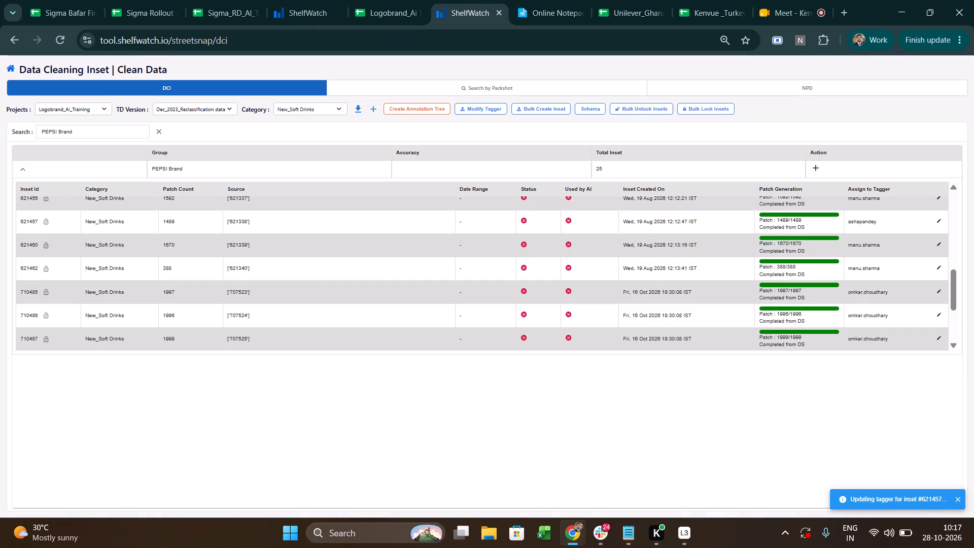
{"action": "key", "text": "ctrl+f"}
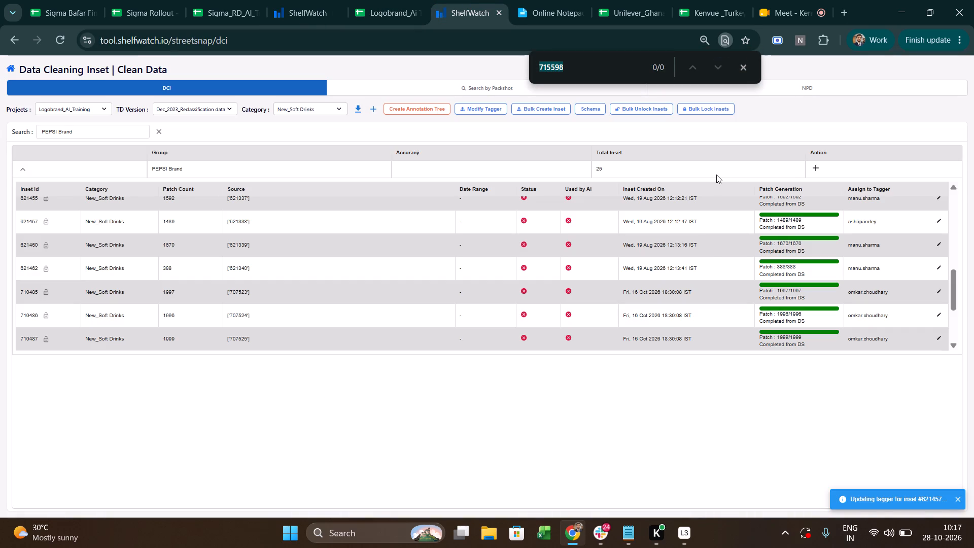
{"action": "key", "text": "BackSpace"}
{"action": "key", "text": "ctrl+v"}
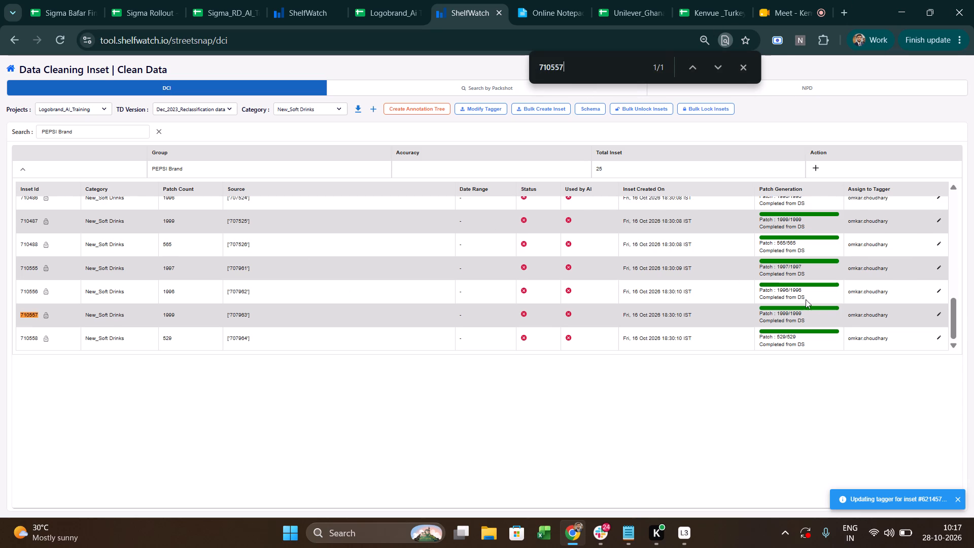
{"action": "left_click", "coordinate": [943, 316]}
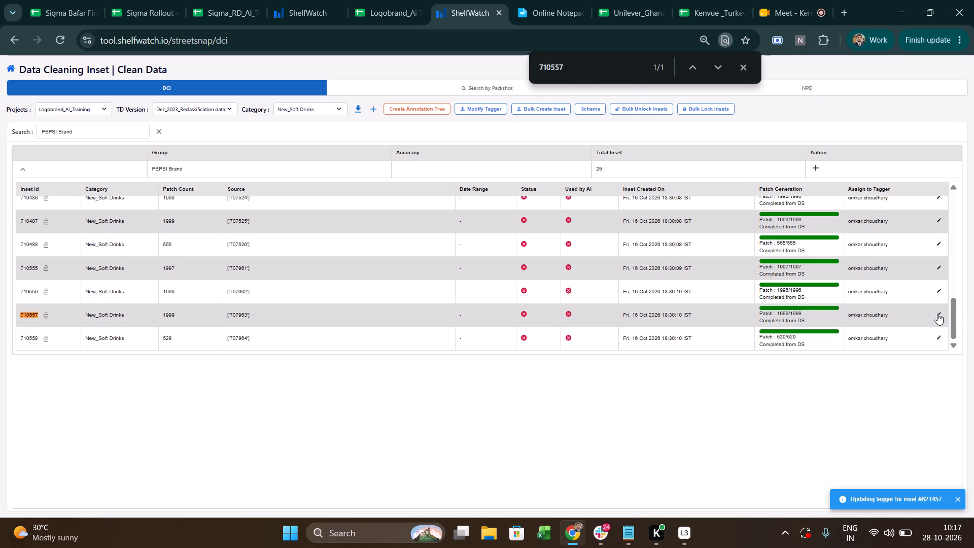
{"action": "left_click", "coordinate": [937, 314]}
{"action": "left_click", "coordinate": [877, 315]}
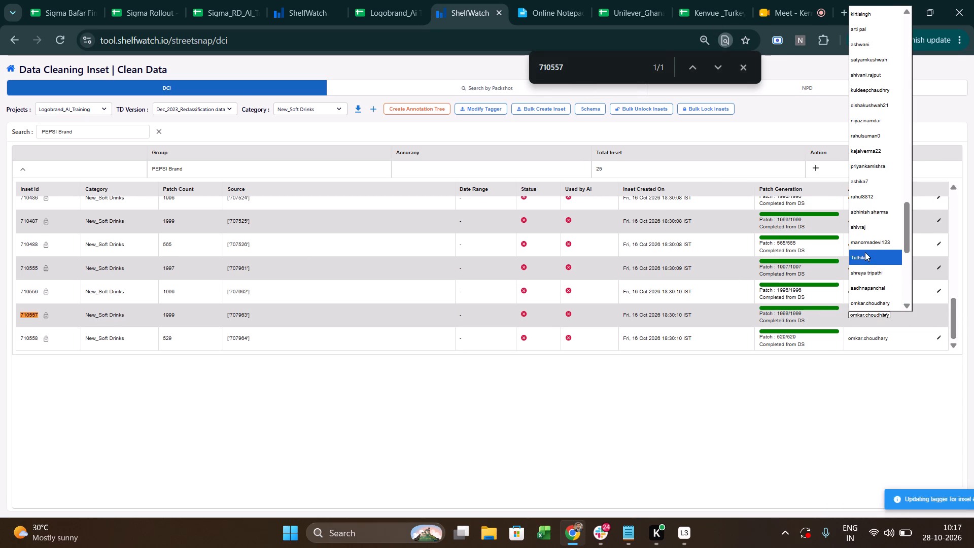
{"action": "type", "text": "asha"}
{"action": "key", "text": "Return"}
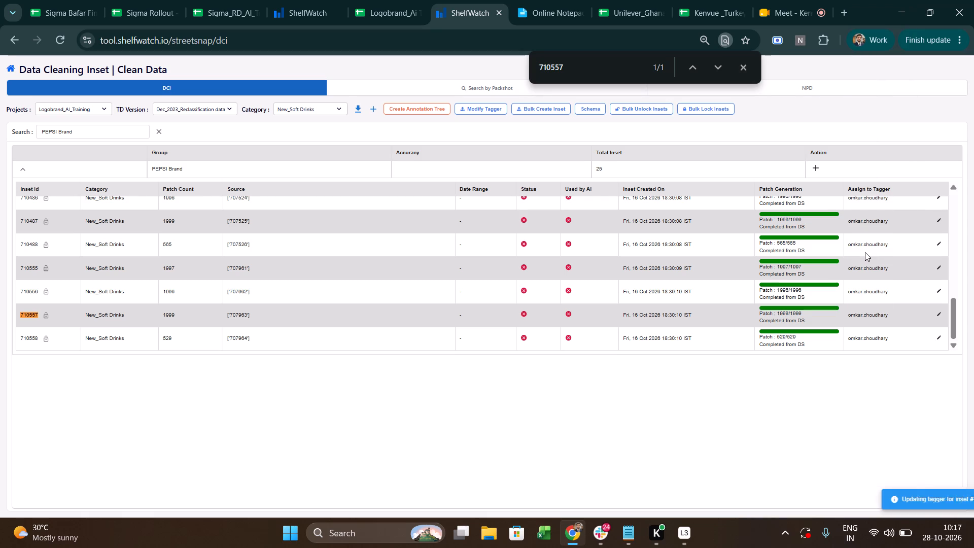
Return to the Logobrand tracker and examine tagger names, statuses and dates from the PEPSI Brand rows down to the final "other" rows.
{"action": "left_click", "coordinate": [372, 0]}
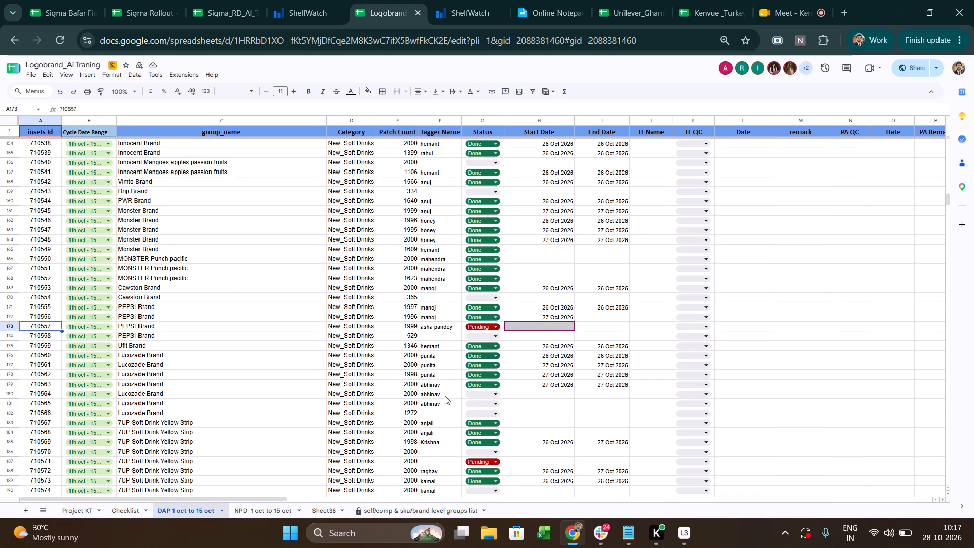
{"action": "left_click", "coordinate": [433, 376]}
{"action": "scroll", "coordinate": [433, 376], "scroll_direction": "down", "scroll_amount": 1}
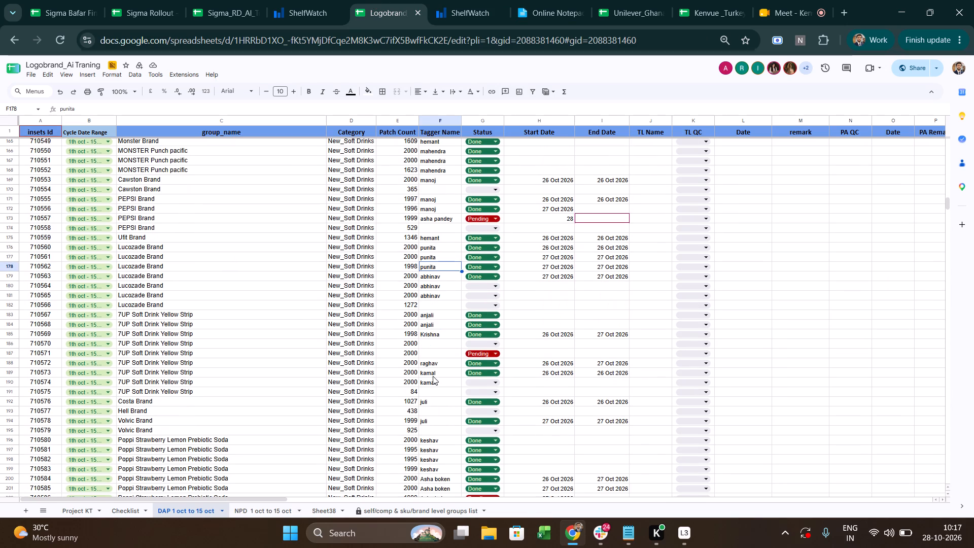
{"action": "scroll", "coordinate": [433, 376], "scroll_direction": "down", "scroll_amount": 2}
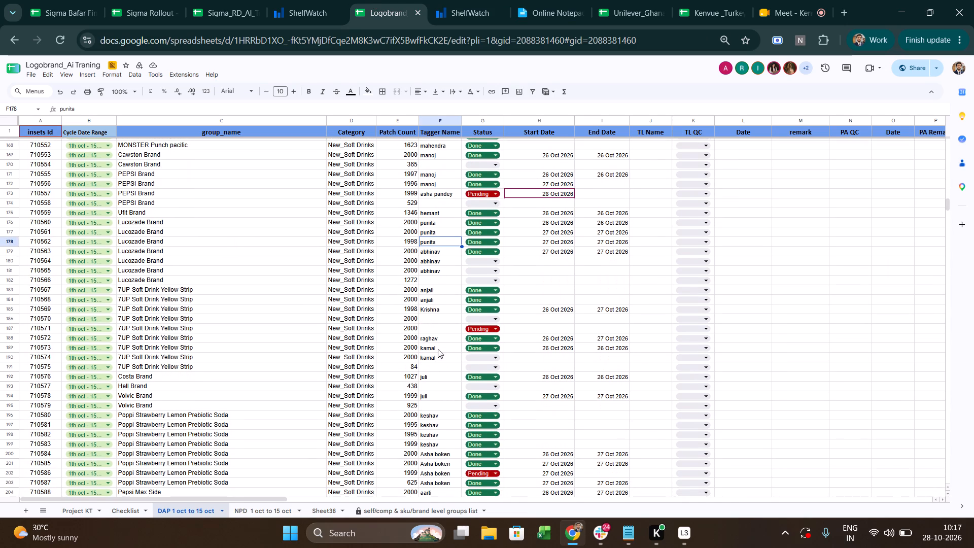
{"action": "left_click", "coordinate": [435, 326]}
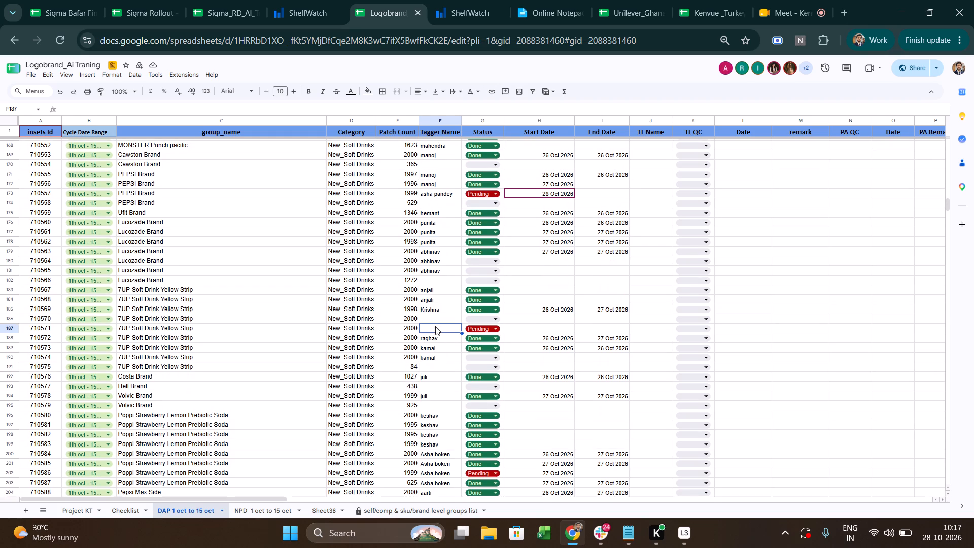
{"action": "scroll", "coordinate": [435, 326], "scroll_direction": "down", "scroll_amount": 3}
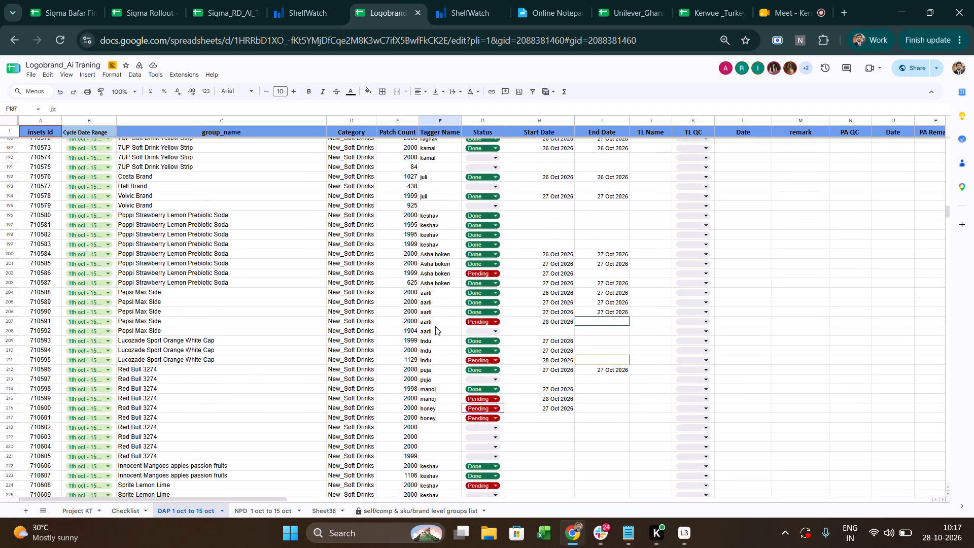
{"action": "scroll", "coordinate": [435, 326], "scroll_direction": "down", "scroll_amount": 1}
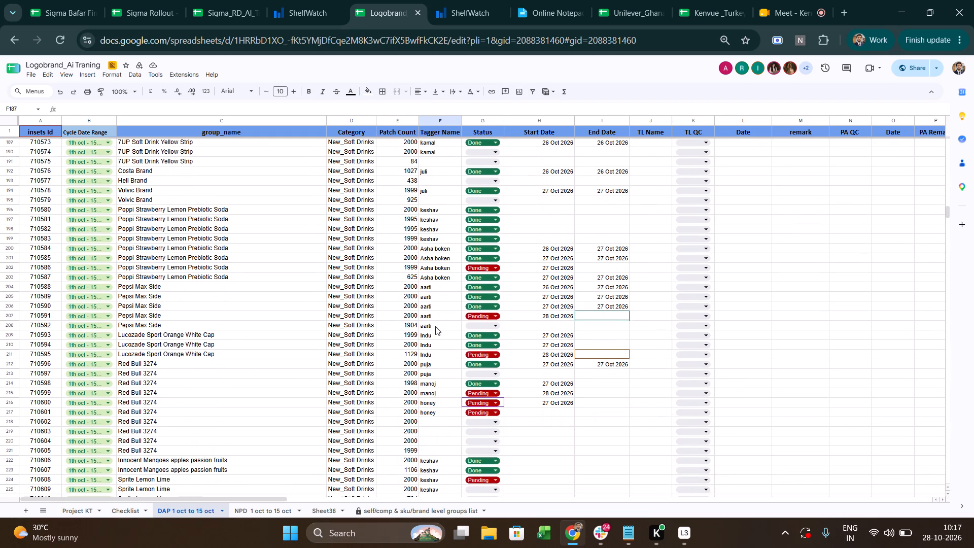
{"action": "left_click", "coordinate": [437, 405]}
{"action": "scroll", "coordinate": [437, 405], "scroll_direction": "down", "scroll_amount": 3}
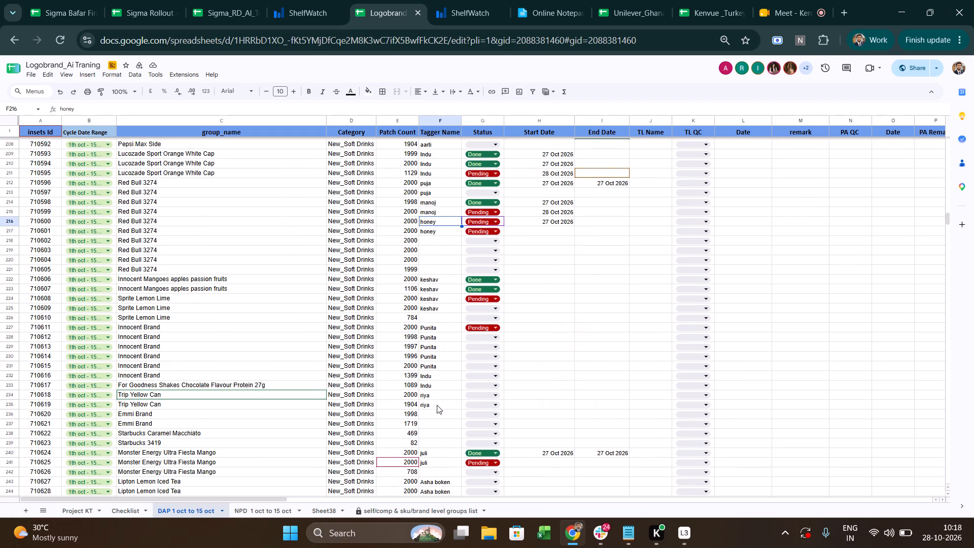
{"action": "scroll", "coordinate": [437, 405], "scroll_direction": "down", "scroll_amount": 2}
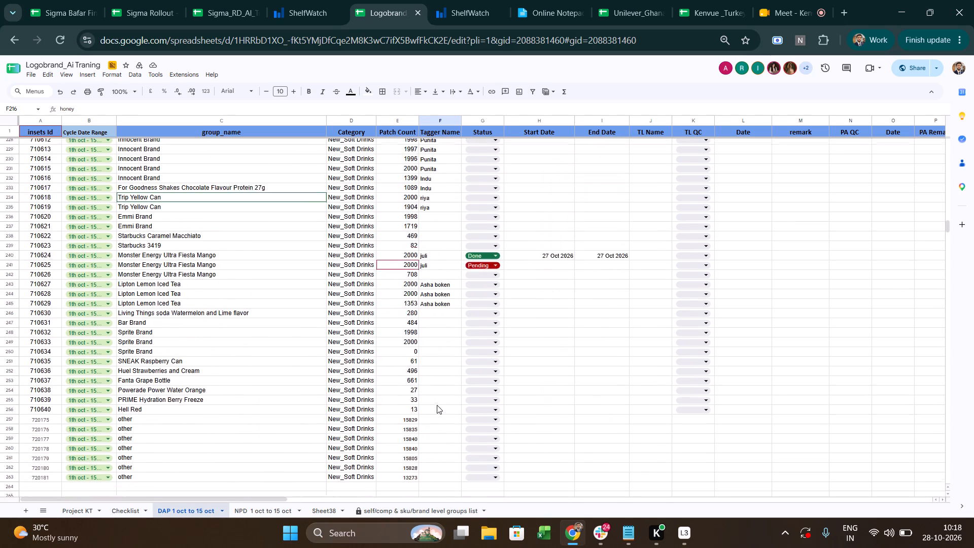
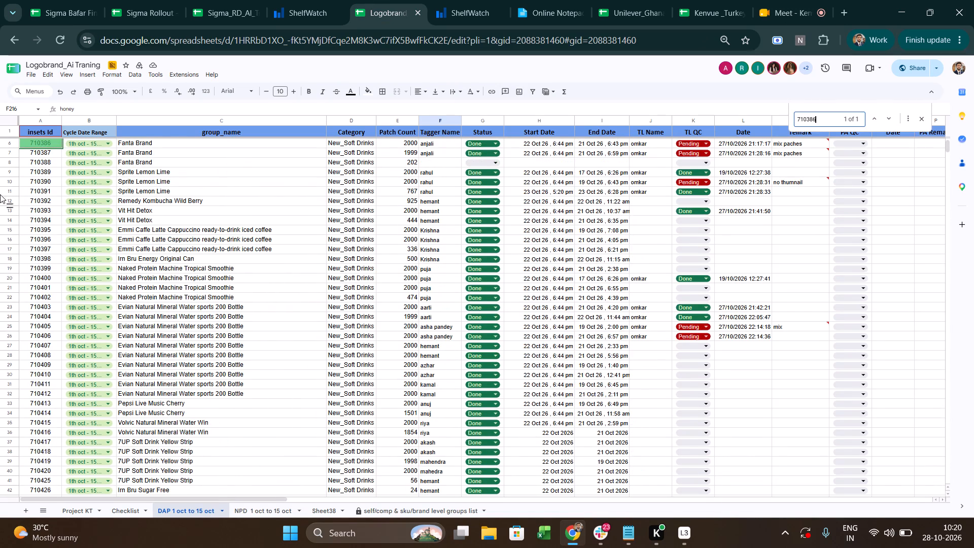
Copy the group name Fanta Brand from the inset 710386 row, filter ShelfWatch's Data Cleaning Inset groups by it, and expand that group.
{"action": "left_click", "coordinate": [214, 142]}
{"action": "key", "text": "ctrl+c"}
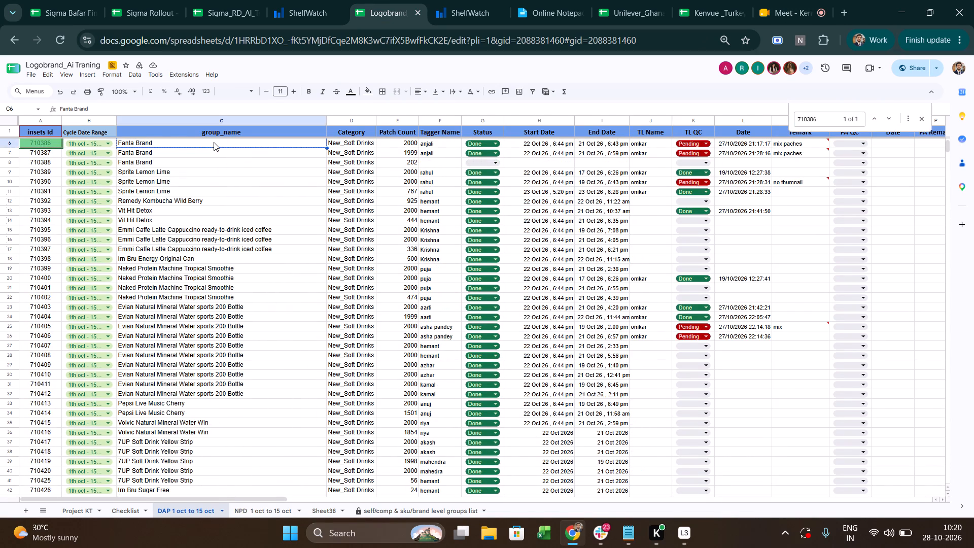
{"action": "left_click", "coordinate": [286, 1]}
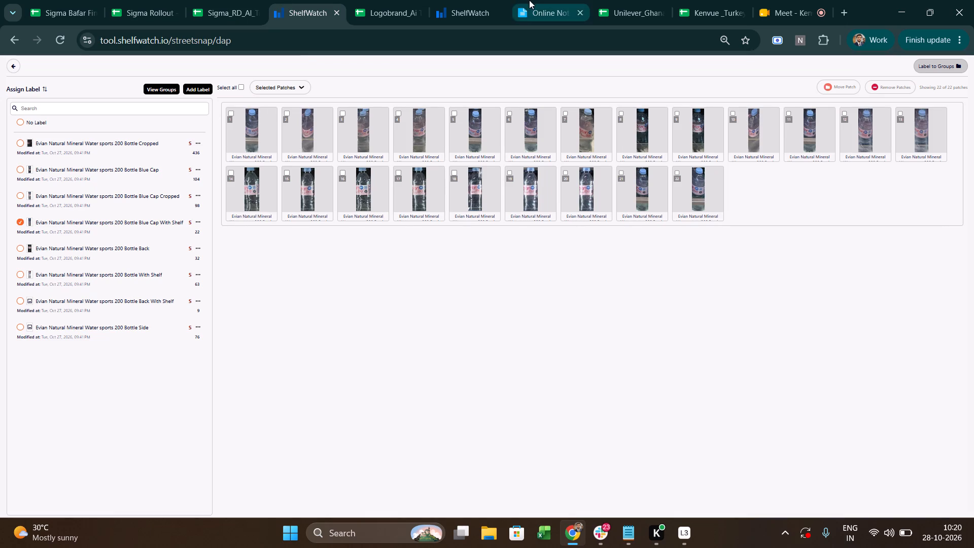
{"action": "left_click", "coordinate": [480, 0]}
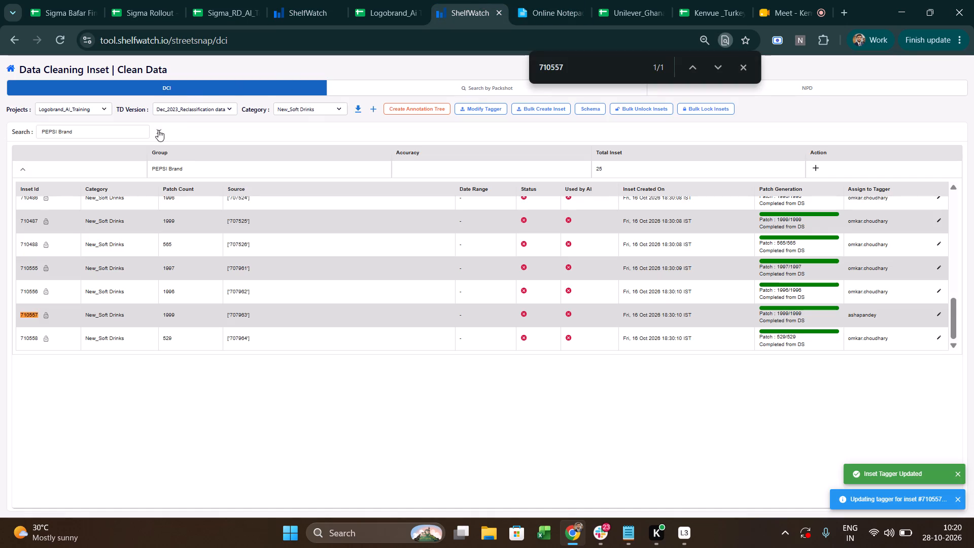
{"action": "left_click", "coordinate": [157, 134]}
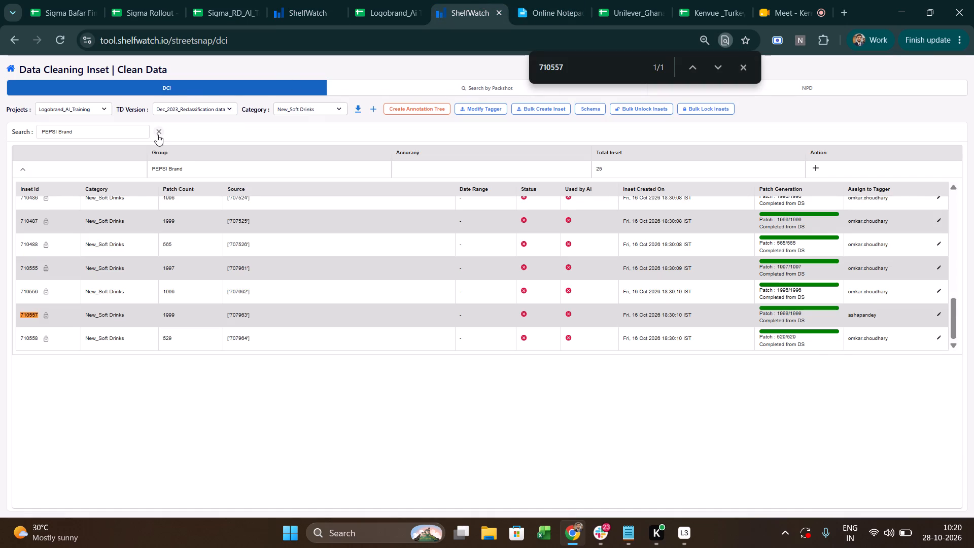
{"action": "left_click", "coordinate": [110, 136]}
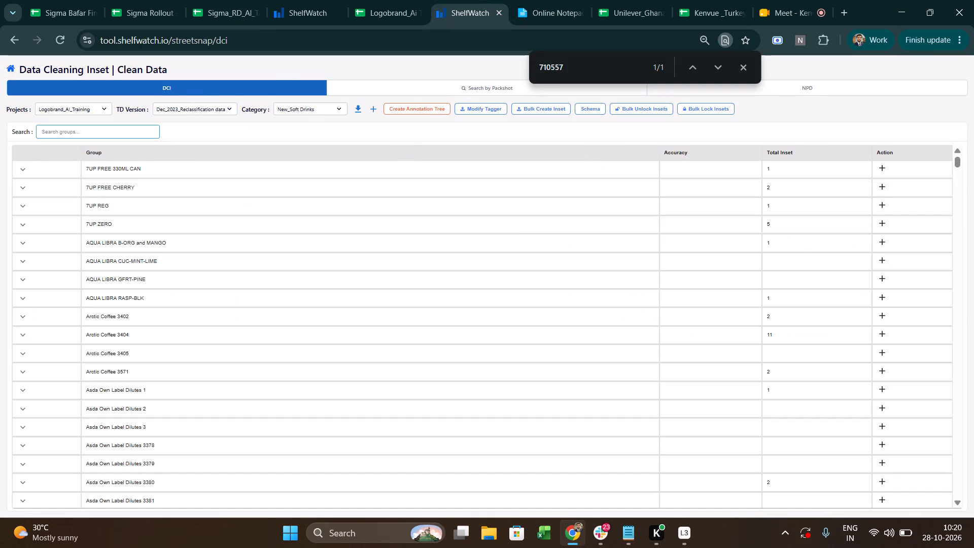
{"action": "key", "text": "ctrl+v"}
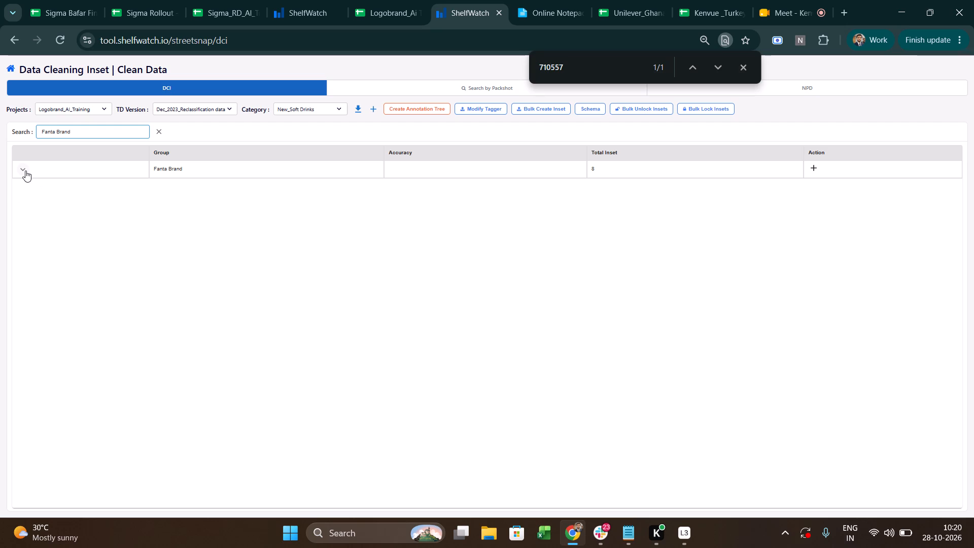
{"action": "left_click", "coordinate": [25, 170]}
Check the Fanta Brand rows in the Logobrand tracker and return to ShelfWatch's expanded Fanta Brand inset list.
{"action": "left_click", "coordinate": [375, 0]}
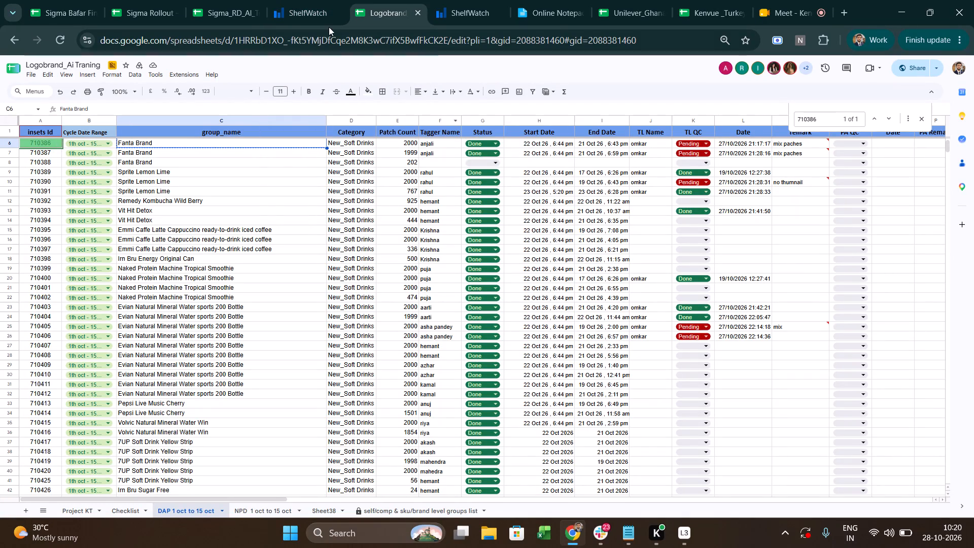
{"action": "left_click", "coordinate": [293, 0]}
{"action": "left_click", "coordinate": [399, 0]}
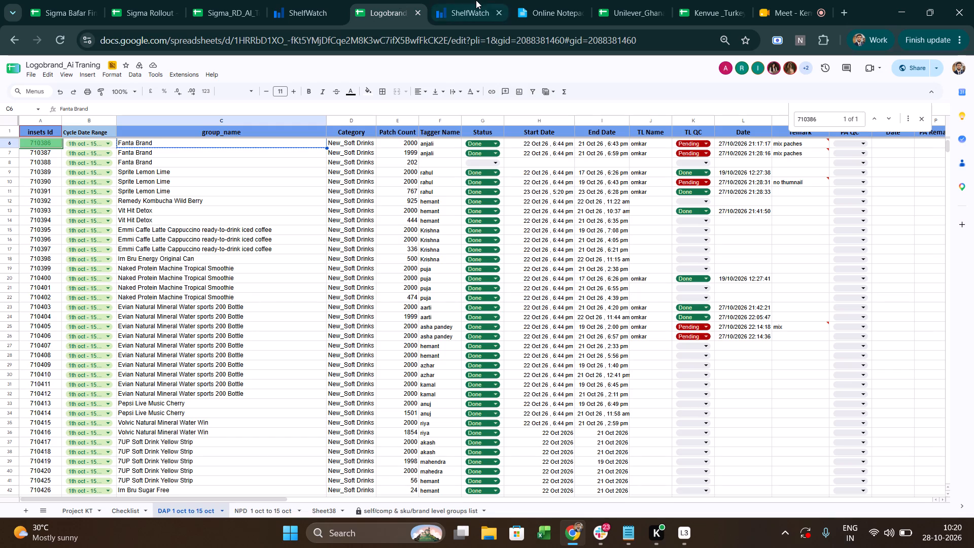
{"action": "left_click", "coordinate": [476, 0]}
{"action": "left_click", "coordinate": [411, 0]}
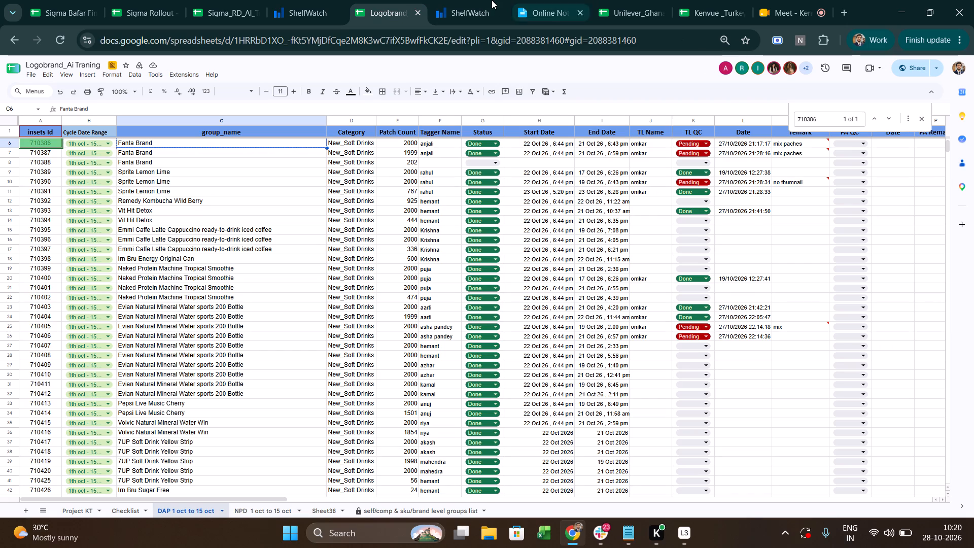
{"action": "left_click", "coordinate": [489, 0]}
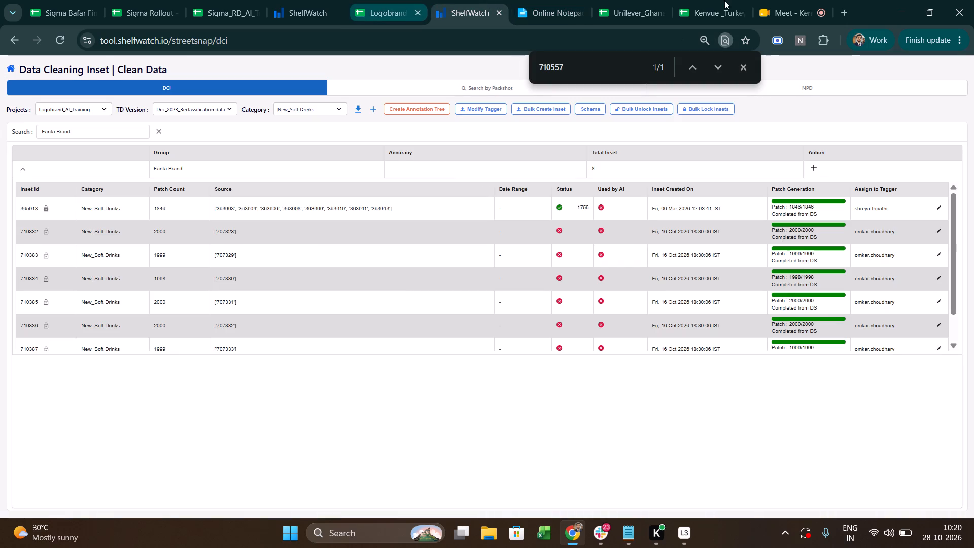
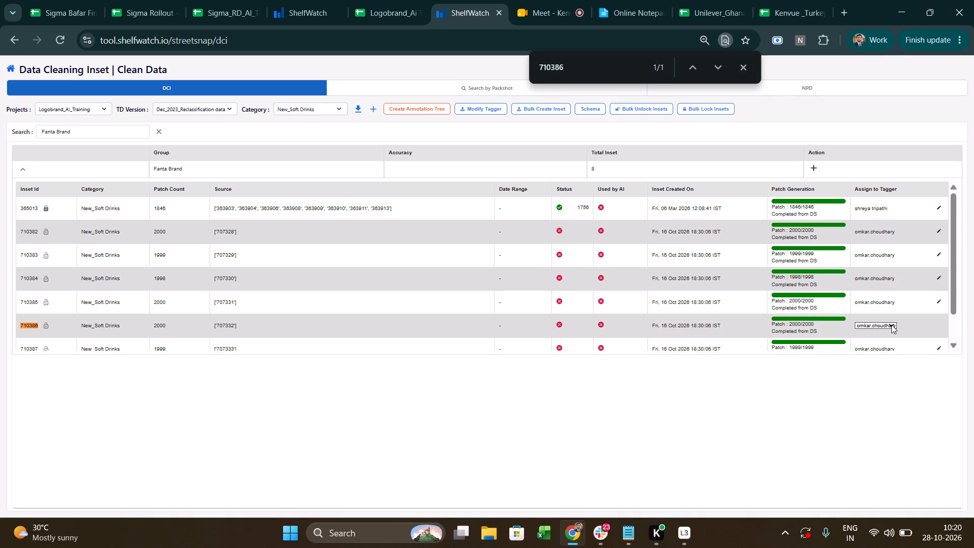
{"action": "left_click", "coordinate": [890, 325]}
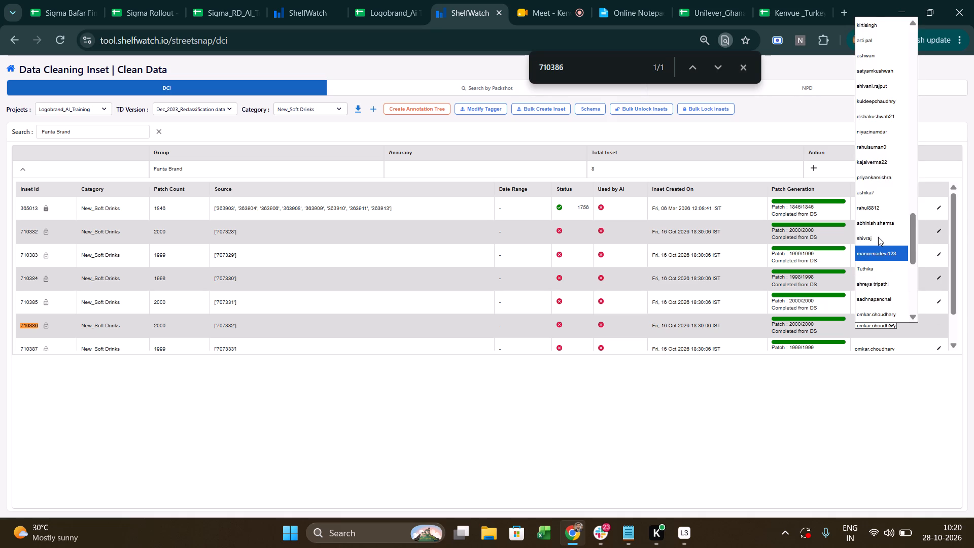
{"action": "type", "text": "anjali"}
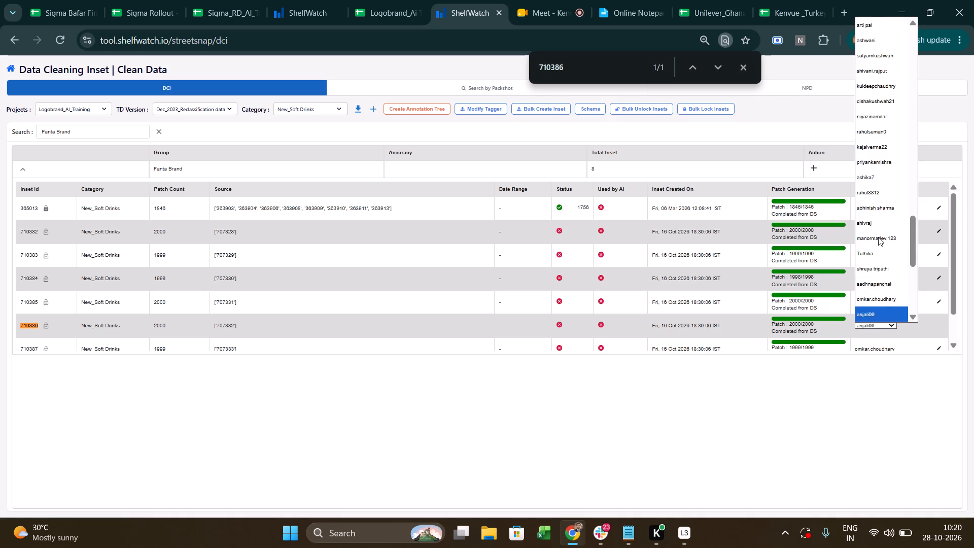
{"action": "key", "text": "Return"}
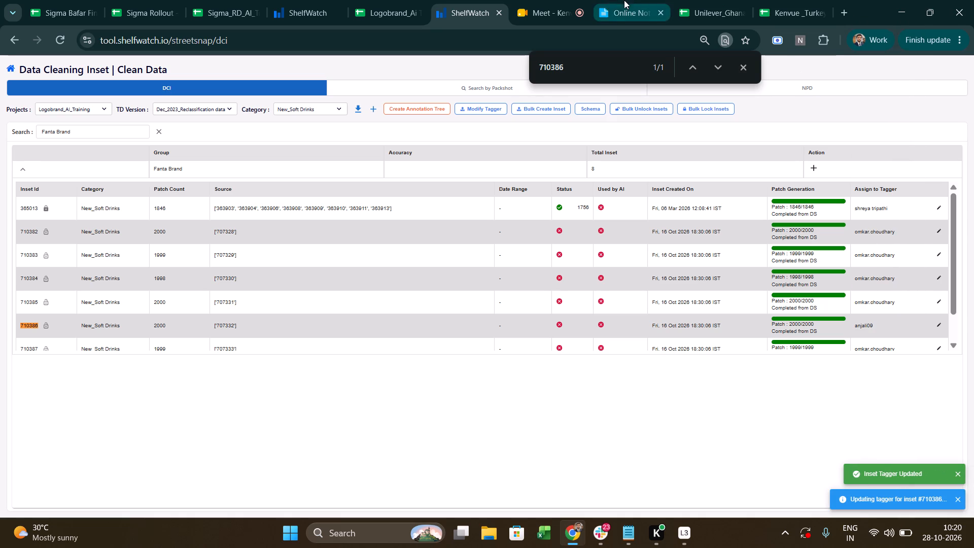
Check the tagger names of the Fanta Brand rows in the Logobrand tracker and return to ShelfWatch's inset list.
{"action": "left_click", "coordinate": [370, 0]}
{"action": "left_click", "coordinate": [426, 0]}
{"action": "left_click", "coordinate": [456, 0]}
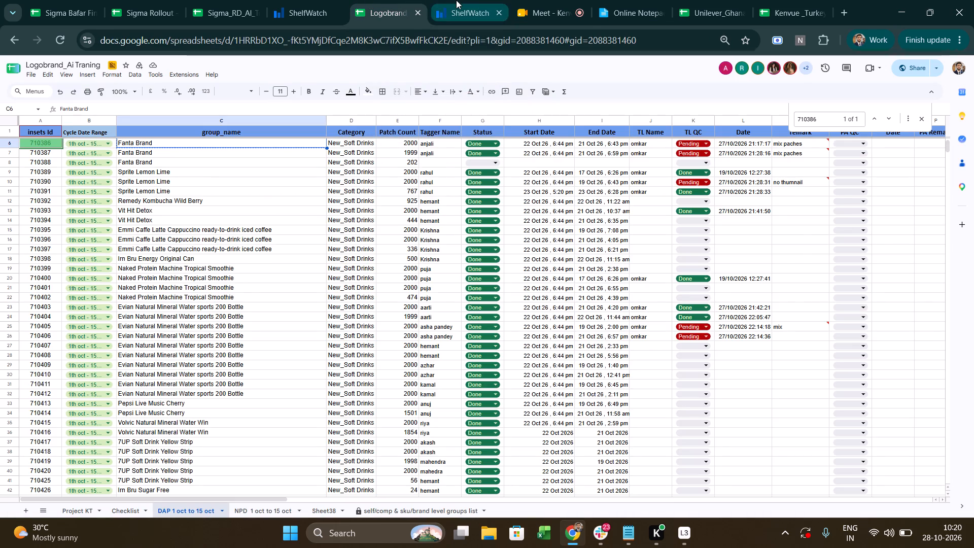
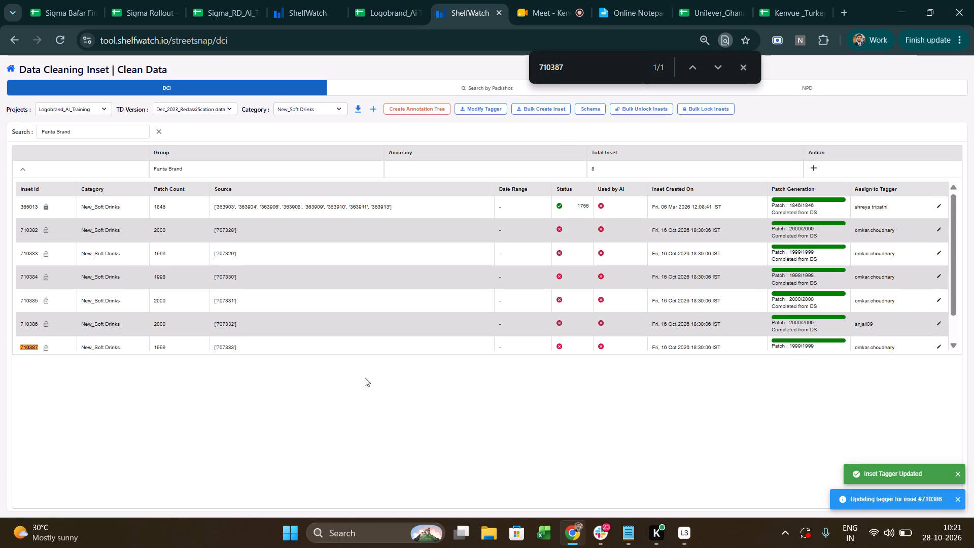
{"action": "left_click", "coordinate": [937, 345]}
{"action": "left_click", "coordinate": [888, 345]}
{"action": "type", "text": "anja"}
{"action": "key", "text": "Return"}
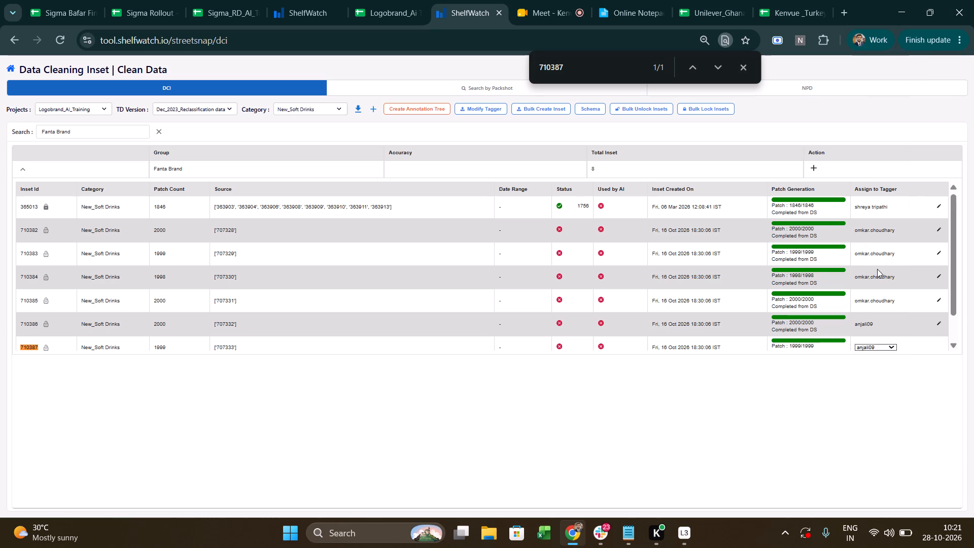
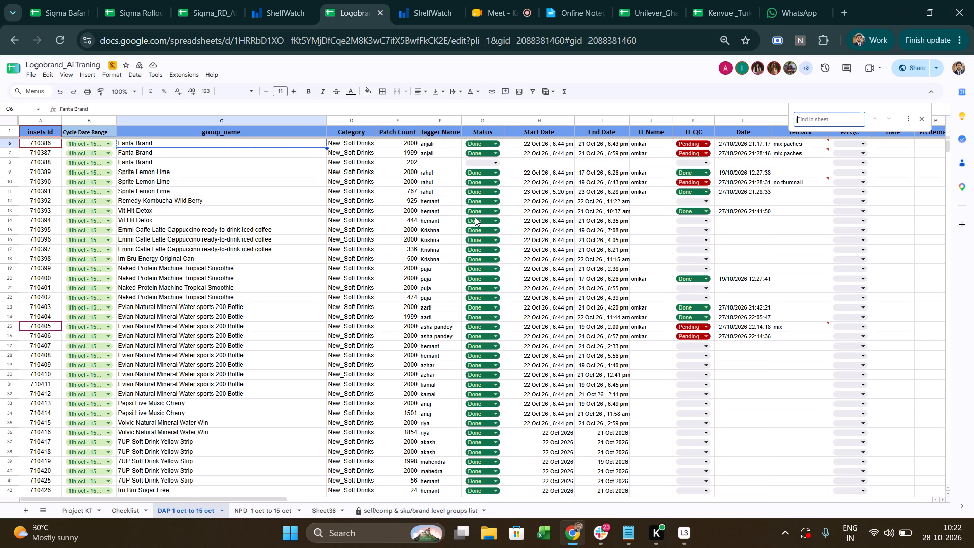
Find inset 710405 in the tracker sheet and copy its group name, Evian Natural Mineral Water sports 200 Bottle, for the ShelfWatch clean data page.
{"action": "key", "text": "ctrl+v"}
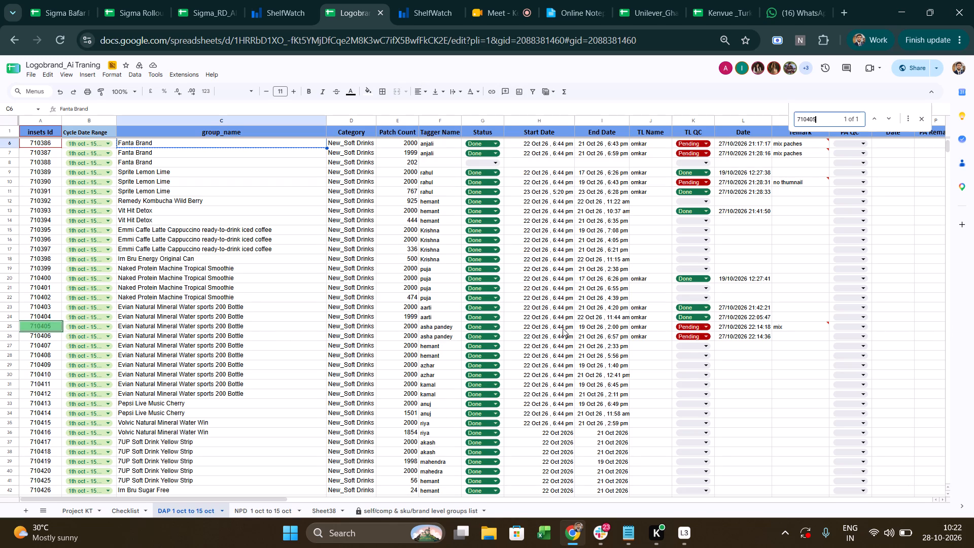
{"action": "left_click", "coordinate": [210, 325]}
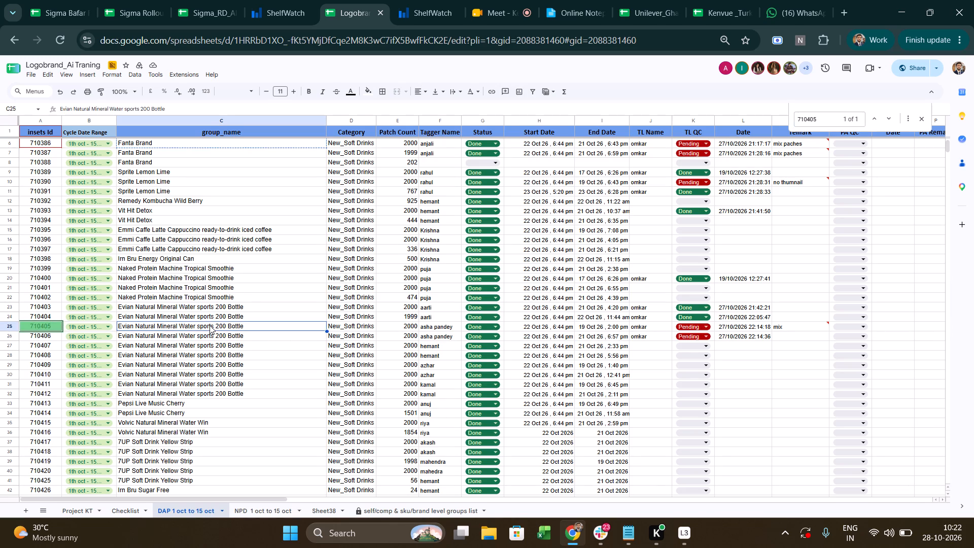
{"action": "key", "text": "ctrl+c"}
{"action": "left_click", "coordinate": [282, 0]}
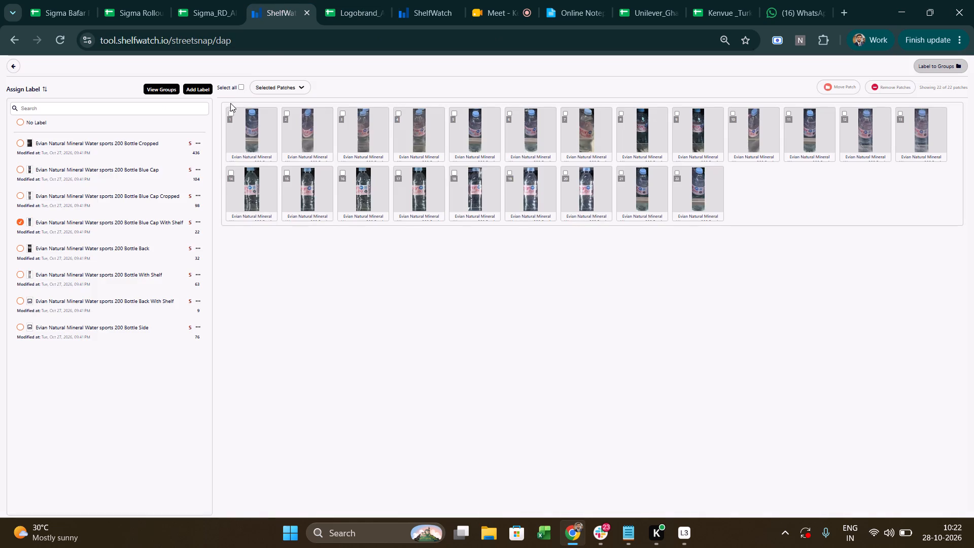
{"action": "left_click", "coordinate": [414, 0]}
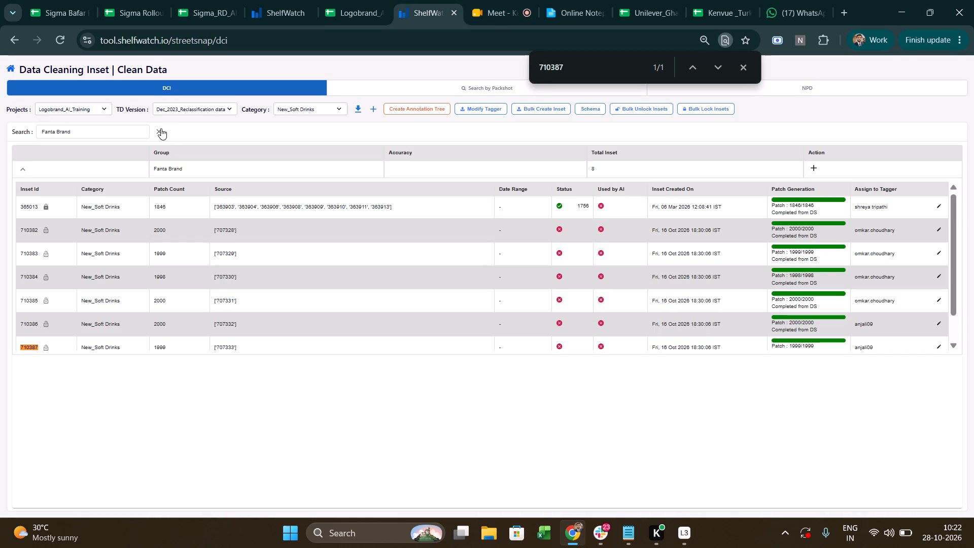
Filter ShelfWatch's Data Cleaning Inset groups by the copied name Evian Natural Mineral Water sports 200 Bottle and expand that group.
{"action": "left_click", "coordinate": [160, 128]}
{"action": "left_click", "coordinate": [143, 126]}
{"action": "key", "text": "ctrl+v"}
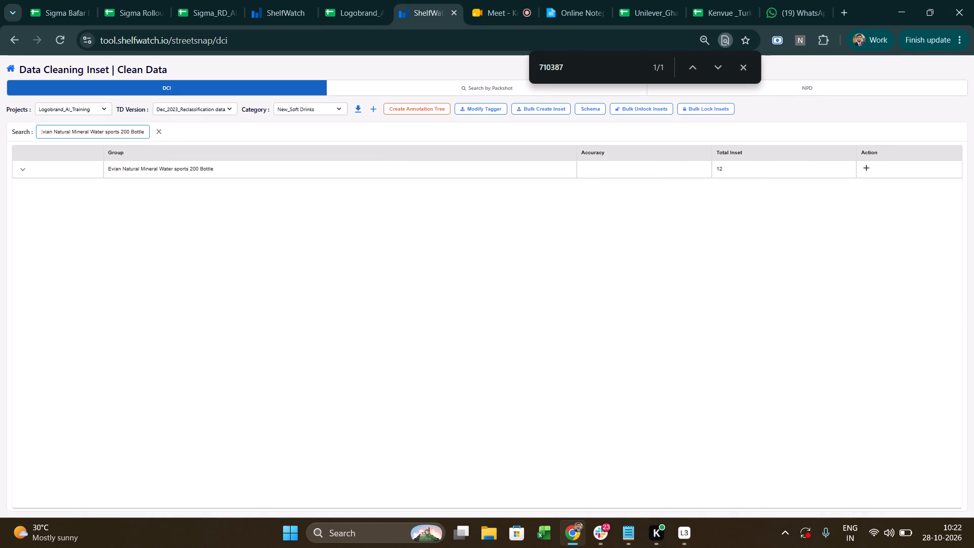
{"action": "left_click", "coordinate": [22, 169]}
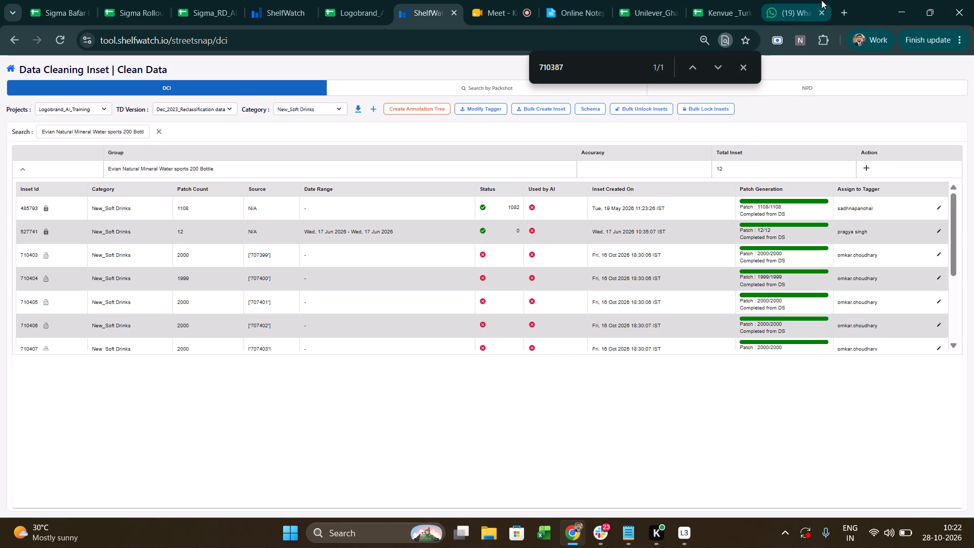
{"action": "left_click", "coordinate": [383, 0]}
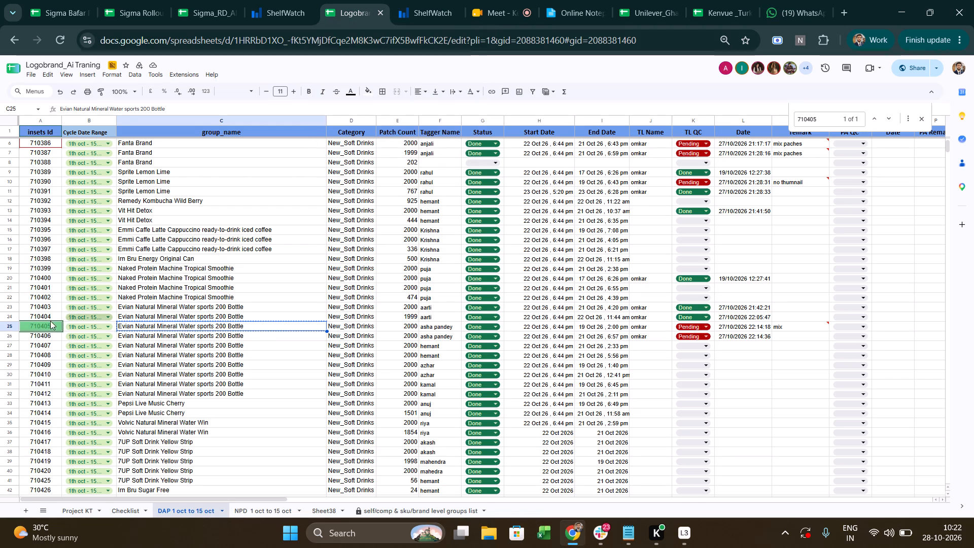
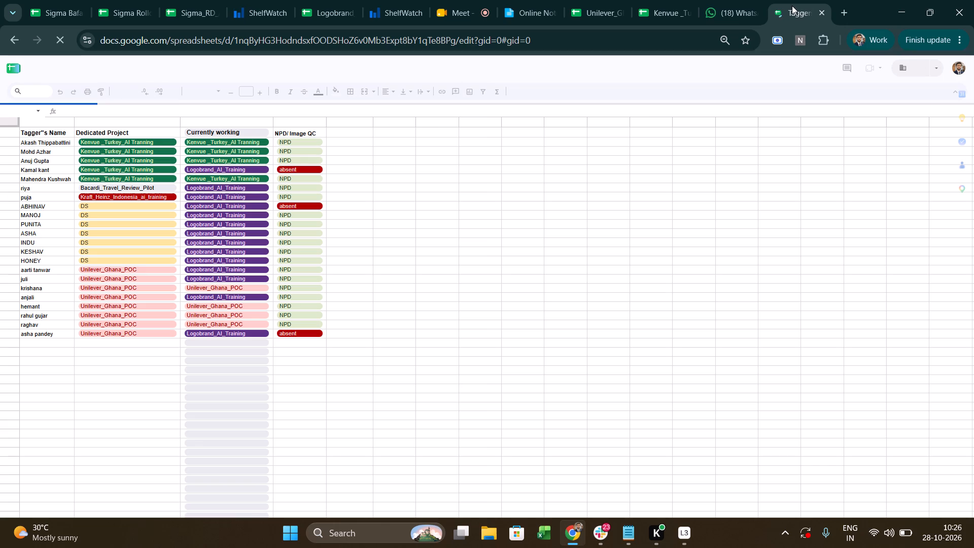
Move the Taggers Alignment Tracker browser tab so it sits directly after the Meet tab.
{"action": "left_click_drag", "start_coordinate": [792, 6], "coordinate": [534, 0]}
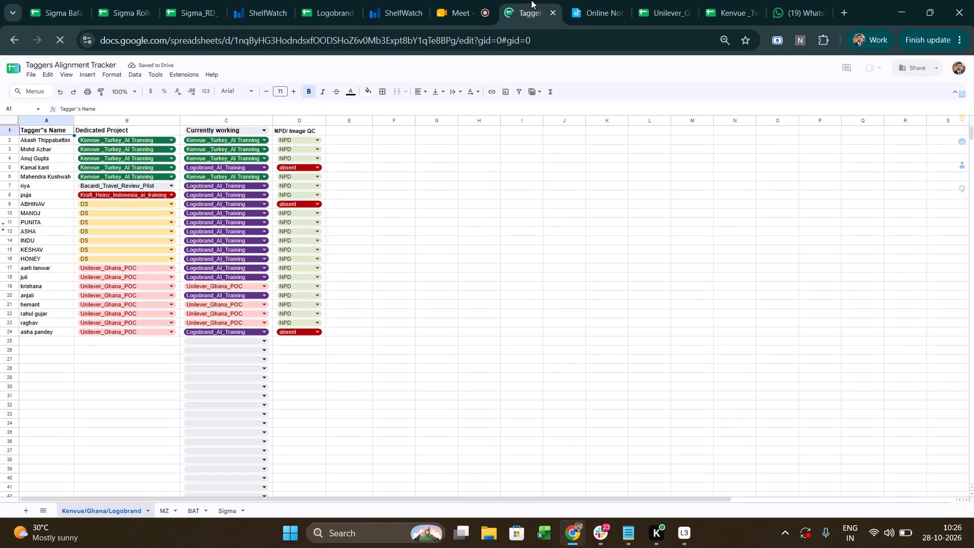
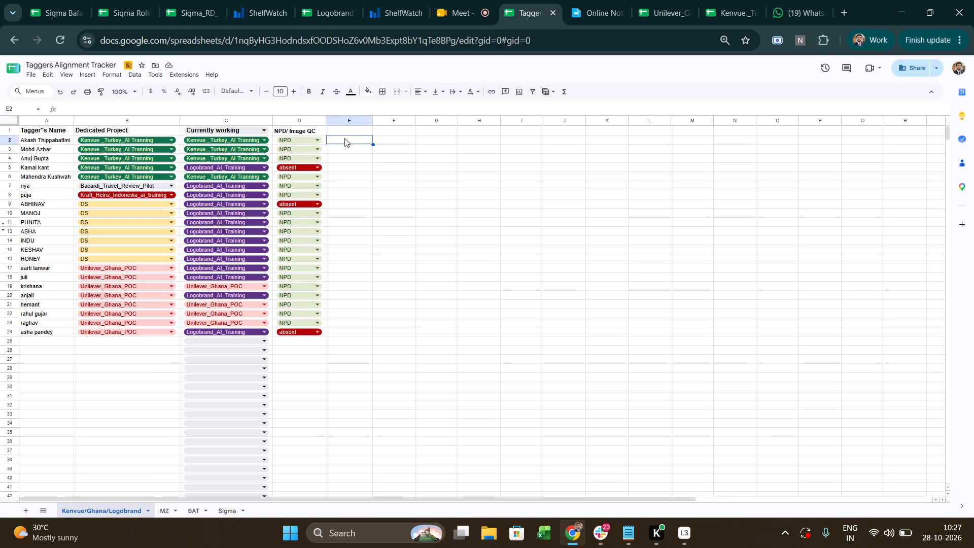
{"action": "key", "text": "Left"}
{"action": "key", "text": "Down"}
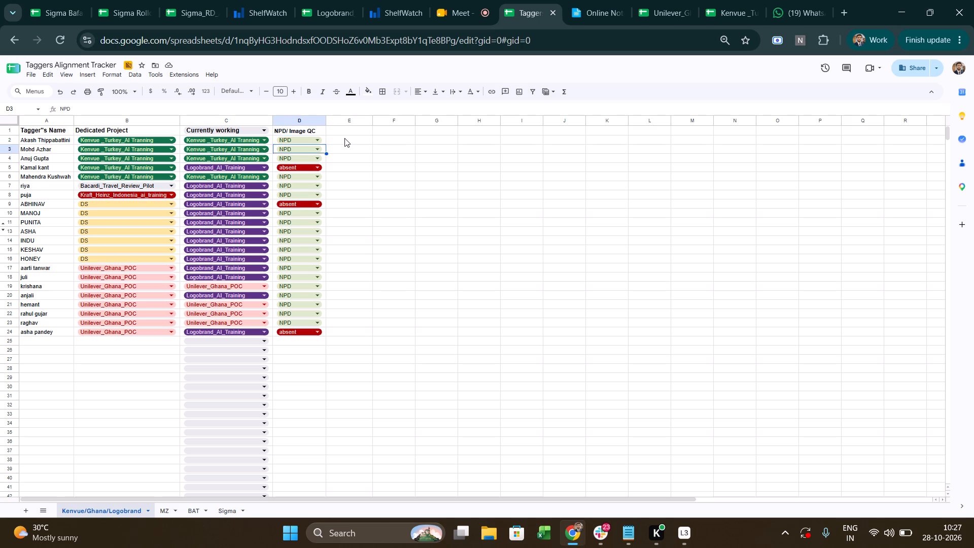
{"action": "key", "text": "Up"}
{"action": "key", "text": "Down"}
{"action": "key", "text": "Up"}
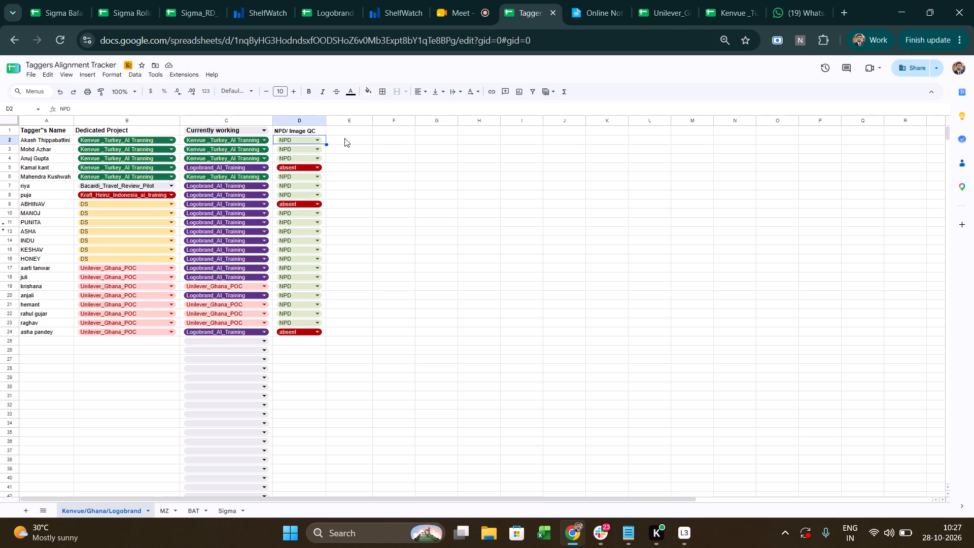
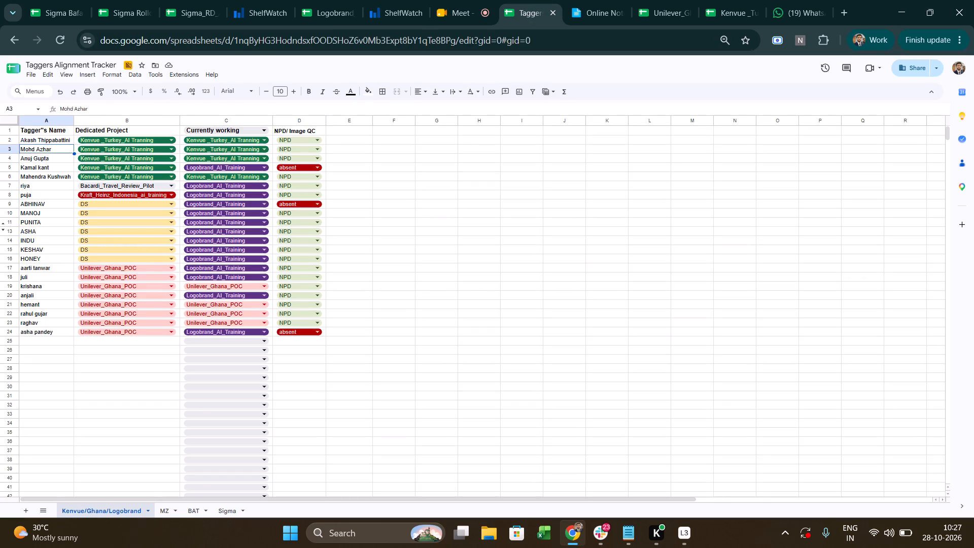
Review the tagger names one by one in rows 4 to 8 of the Kenvue/Ghana/Logobrand sheet, with their project assignments.
{"action": "key", "text": "Down"}
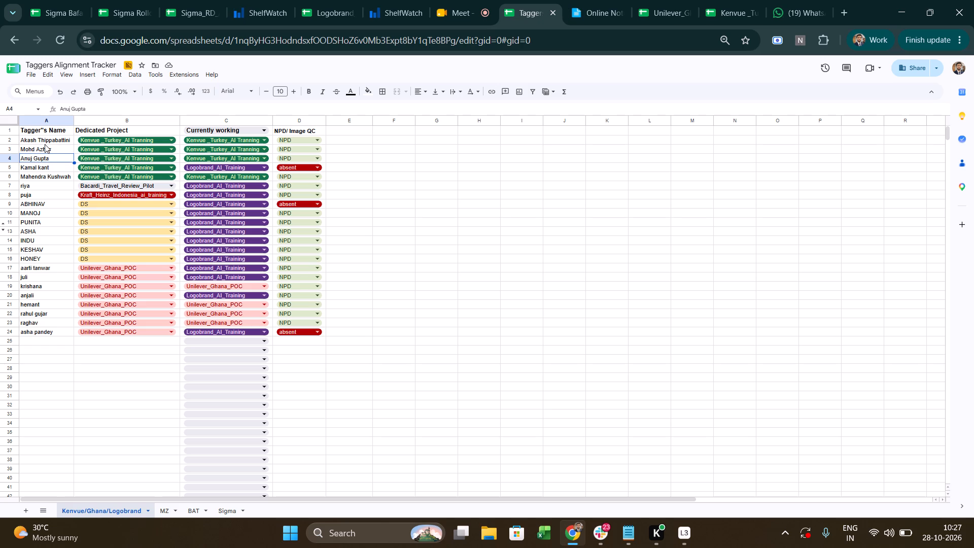
{"action": "key", "text": "Down"}
{"action": "key", "text": "Down"}
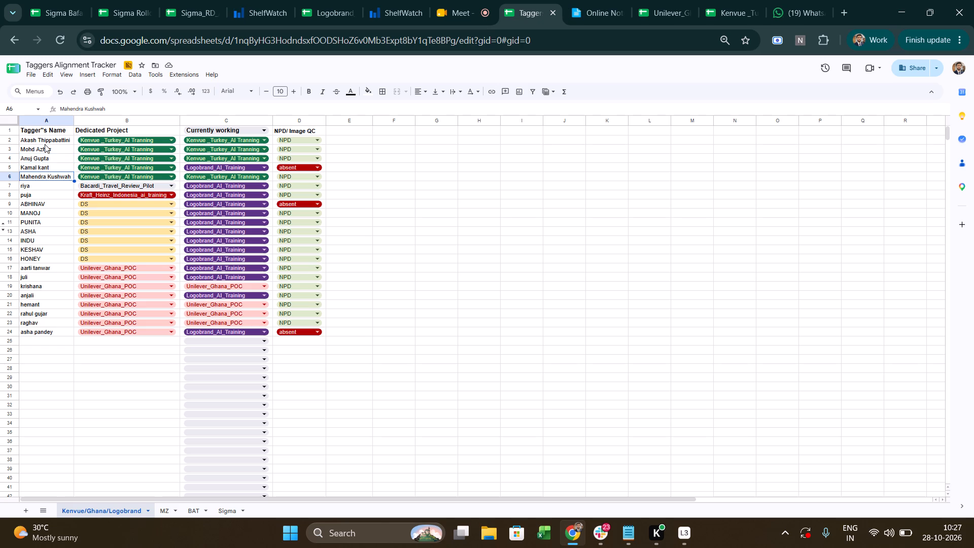
{"action": "key", "text": "Down"}
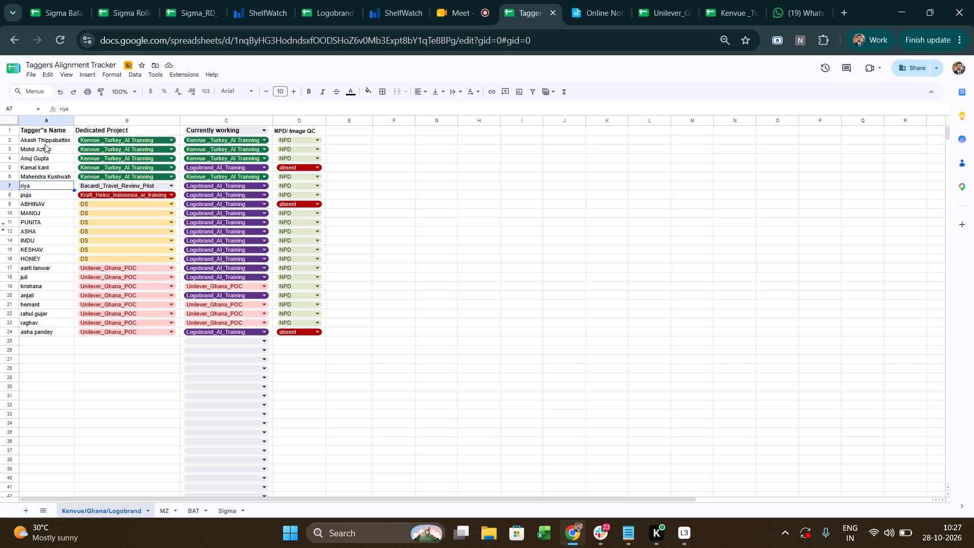
{"action": "key", "text": "Down"}
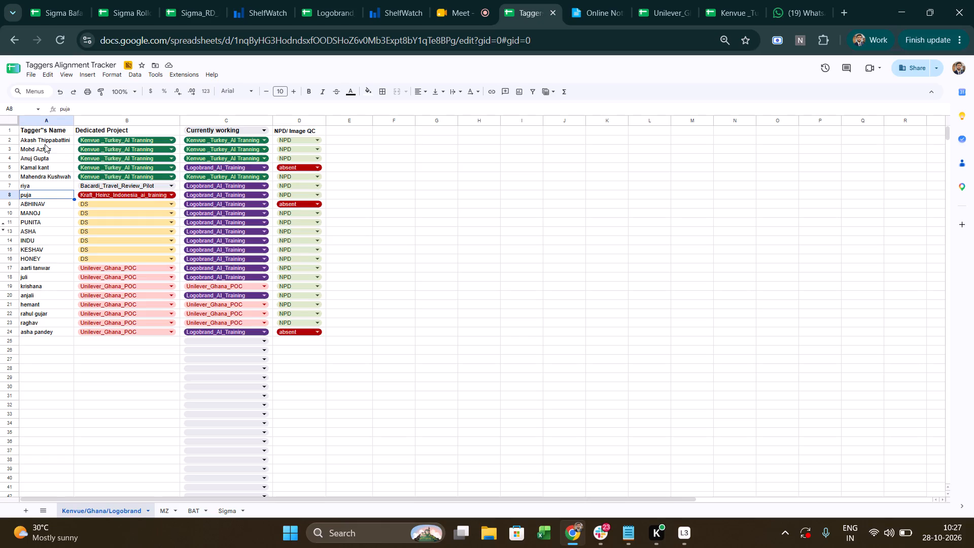
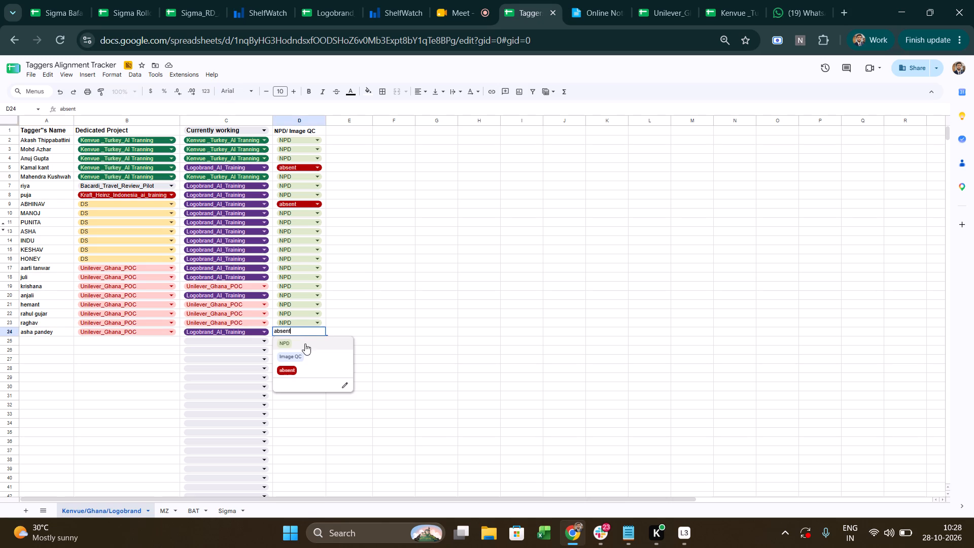
Set the NPD/ Image QC value in row 24 of the Kenvue/Ghana/Logobrand sheet to NPD.
{"action": "left_click", "coordinate": [289, 342]}
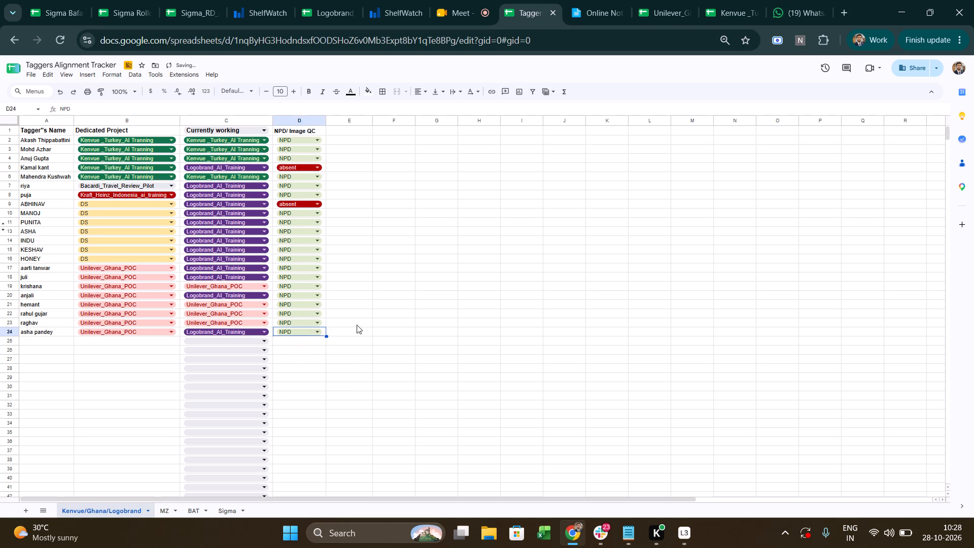
{"action": "left_click", "coordinate": [355, 327]}
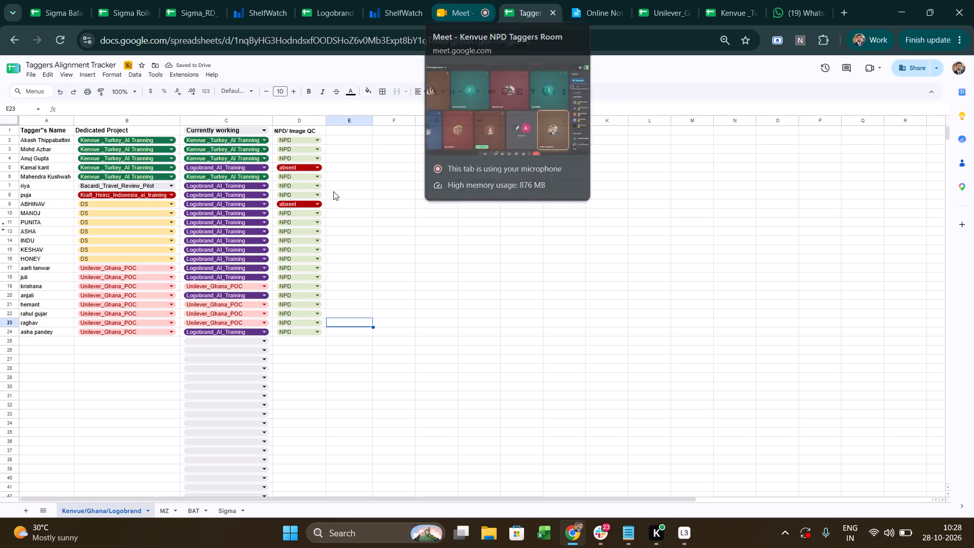
Copy the web link of the Kenvue _Turkey_AI Tranning spreadsheet, with its 1 Oct 2026 – 15 Oct 2026 sheet open.
{"action": "left_click", "coordinate": [423, 0]}
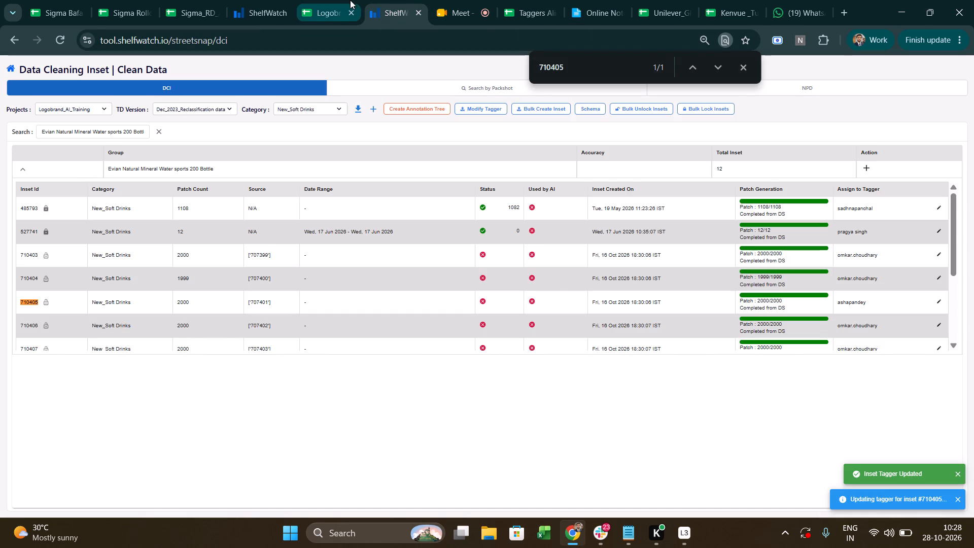
{"action": "left_click", "coordinate": [298, 0]}
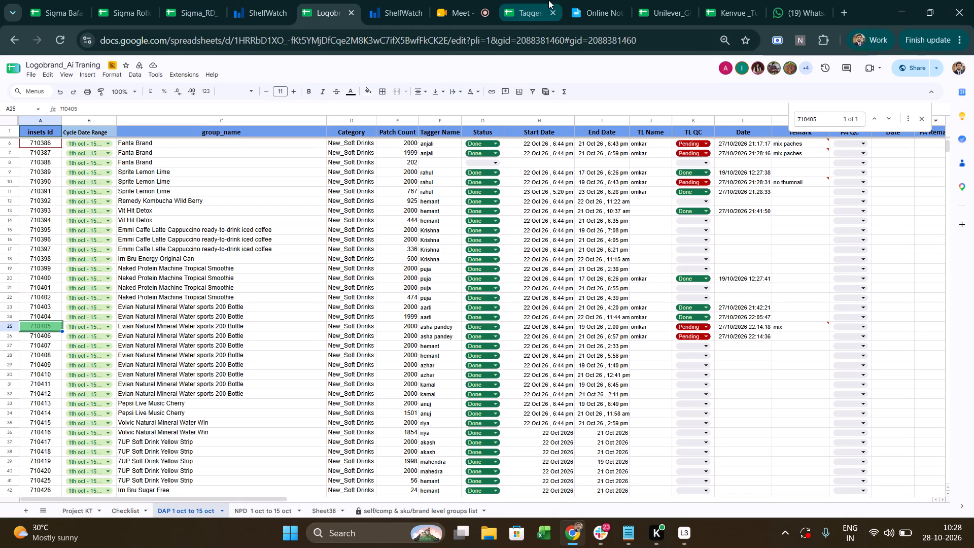
{"action": "left_click", "coordinate": [745, 0]}
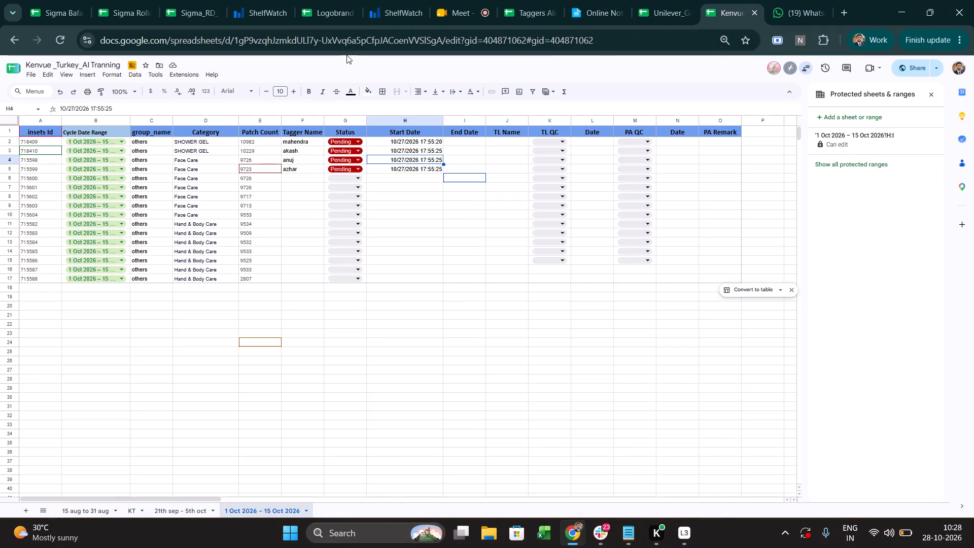
{"action": "left_click", "coordinate": [341, 44]}
{"action": "key", "text": "ctrl+c"}
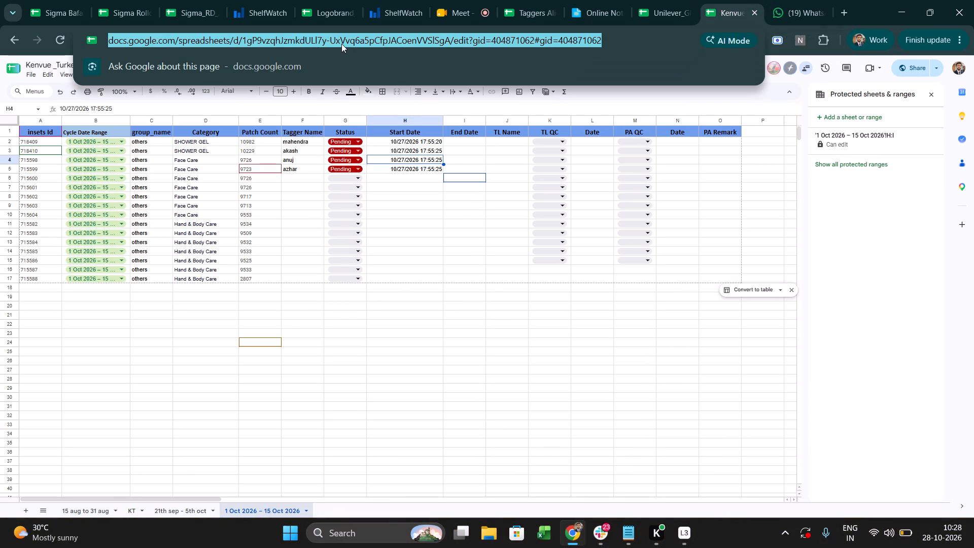
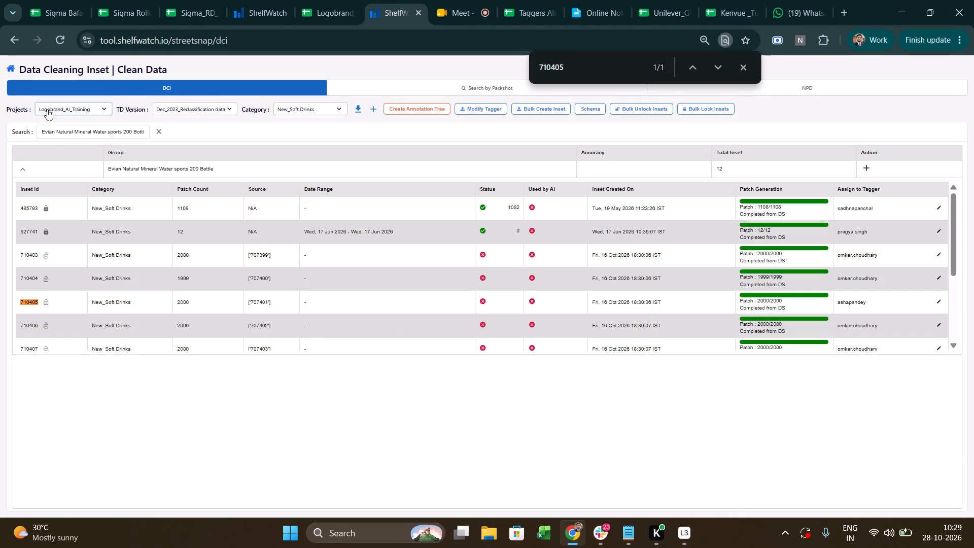
Switch the ShelfWatch DCI project from Logobrand to Kenvue_Turkey_AI Training.
{"action": "left_click", "coordinate": [47, 109]}
{"action": "left_click", "coordinate": [55, 125]}
{"action": "type", "text": "ken"}
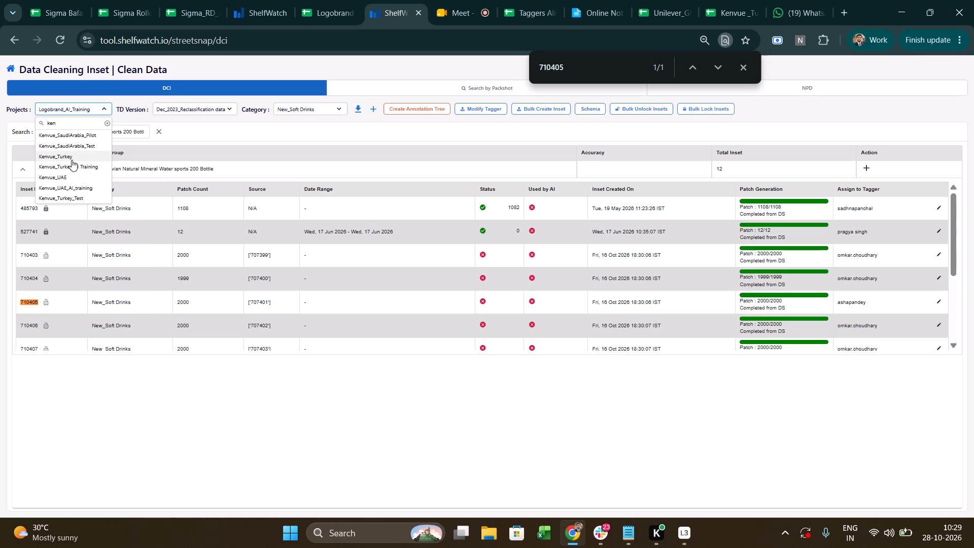
{"action": "left_click", "coordinate": [71, 162]}
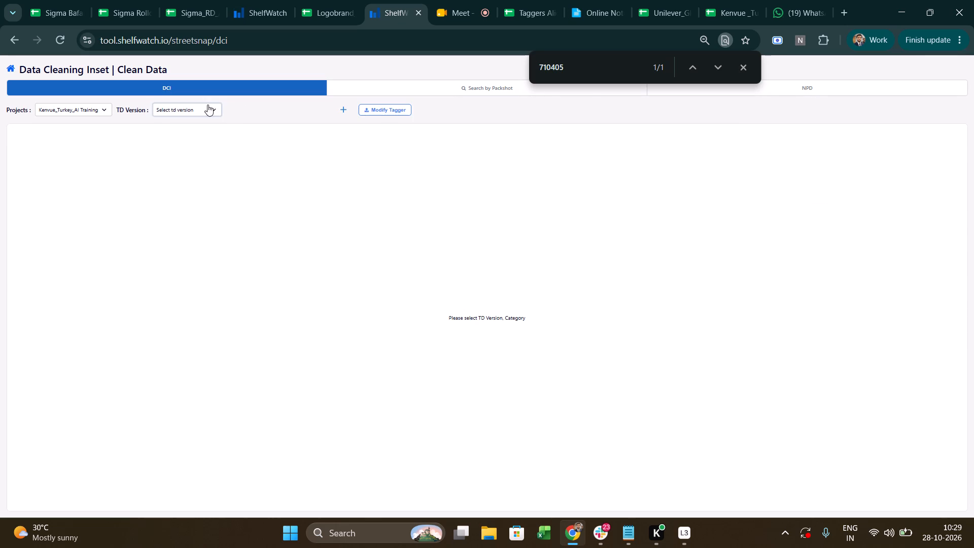
In ShelfWatch's NPD Discovery view, select the Kenvue_Turkey_AI Training project and open its category choices.
{"action": "left_click", "coordinate": [800, 82]}
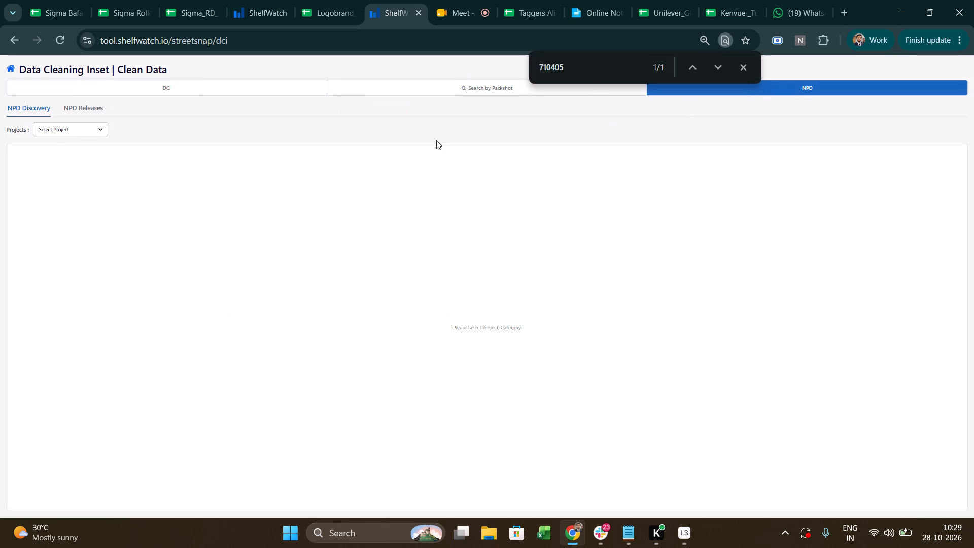
{"action": "left_click_drag", "start_coordinate": [50, 140], "coordinate": [50, 129]}
{"action": "left_click", "coordinate": [50, 129]}
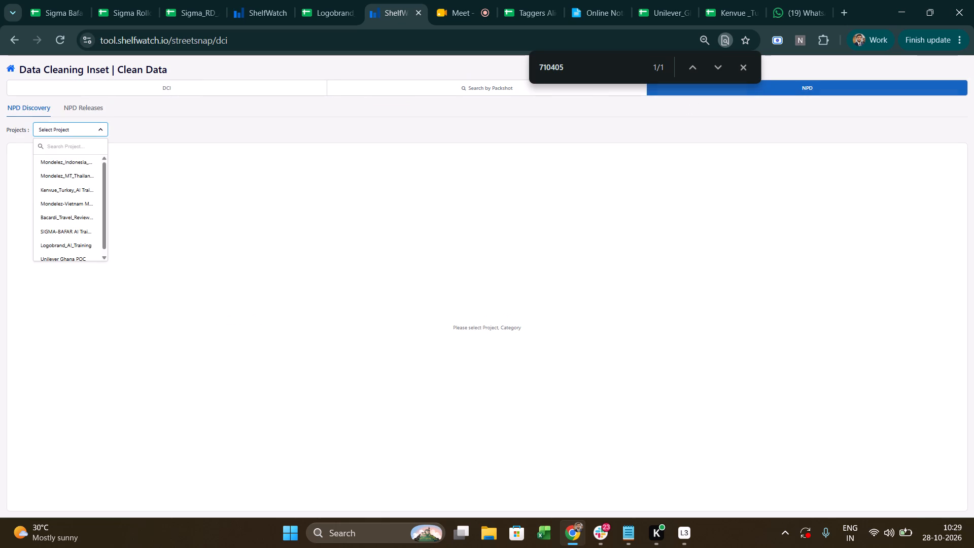
{"action": "left_click", "coordinate": [53, 145]}
{"action": "type", "text": "ken"}
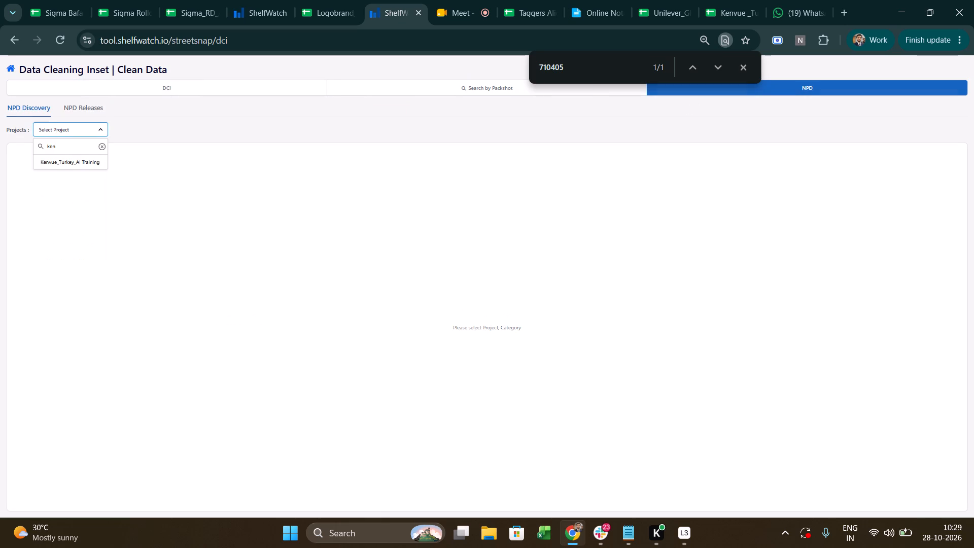
{"action": "left_click", "coordinate": [62, 161]}
{"action": "left_click", "coordinate": [176, 133]}
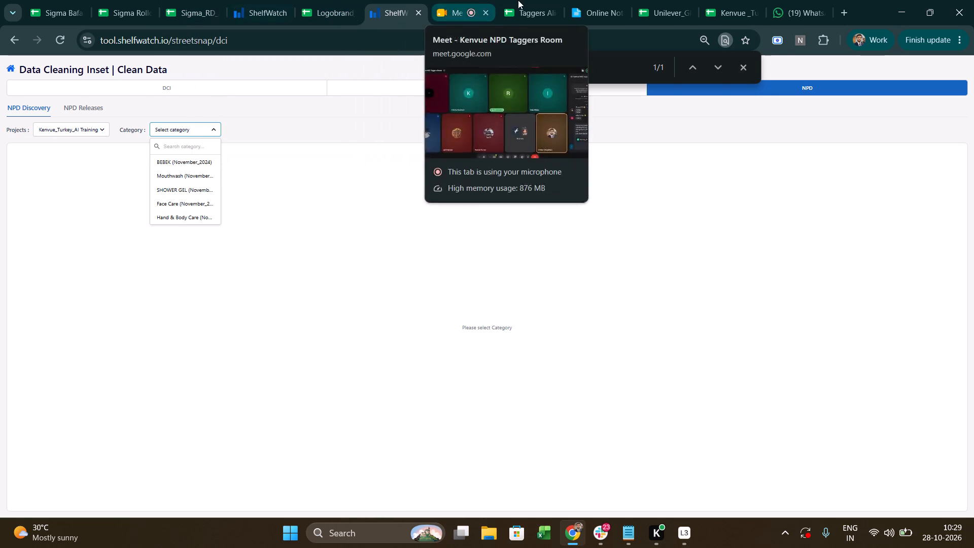
In the Kenvue _Turkey_AI Tranning spreadsheet, enter rahul as the tagger name for inset 715600.
{"action": "left_click", "coordinate": [747, 0]}
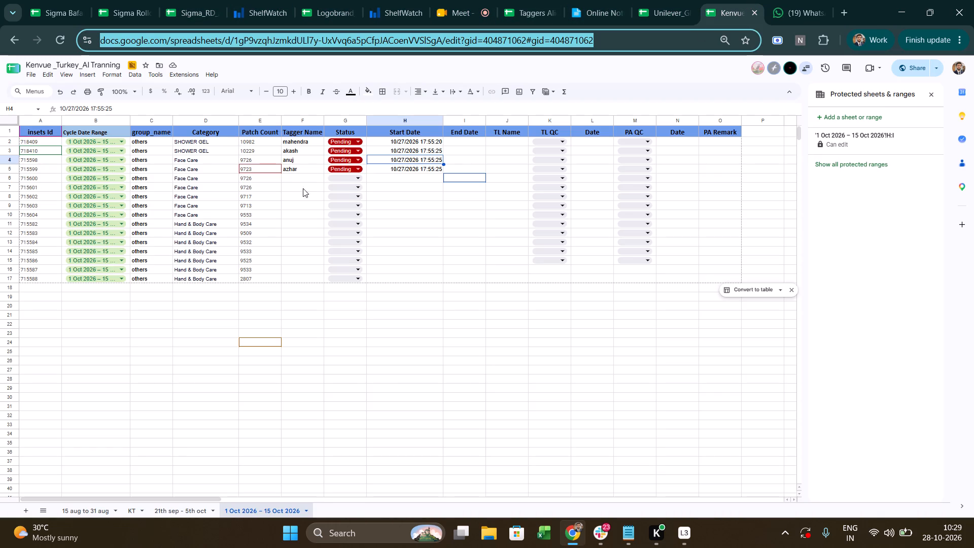
{"action": "left_click", "coordinate": [286, 181]}
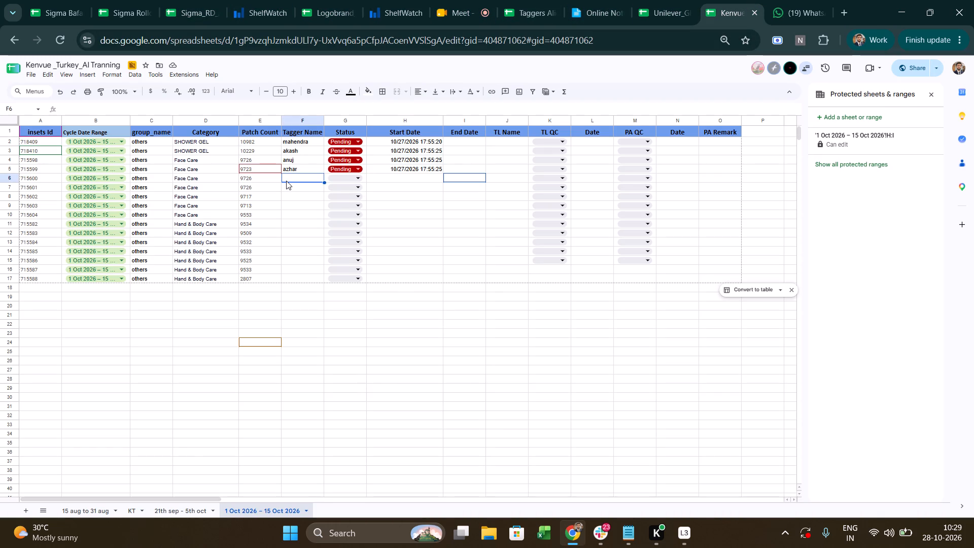
{"action": "type", "text": "rahul"}
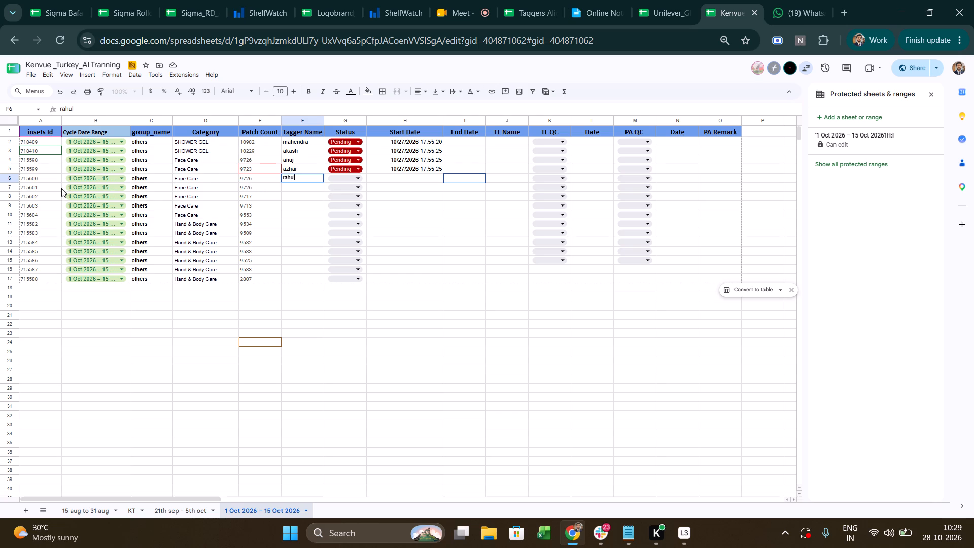
Copy inset ID 715600 from the Kenvue tracker and return to the category search in ShelfWatch's NPD Discovery view.
{"action": "left_click", "coordinate": [25, 182]}
{"action": "key", "text": "ctrl+c"}
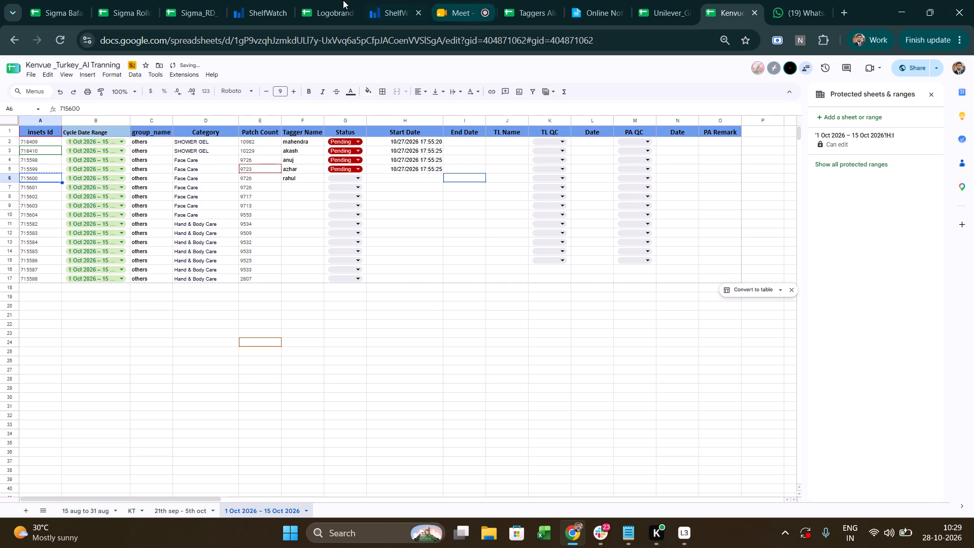
{"action": "left_click", "coordinate": [347, 0]}
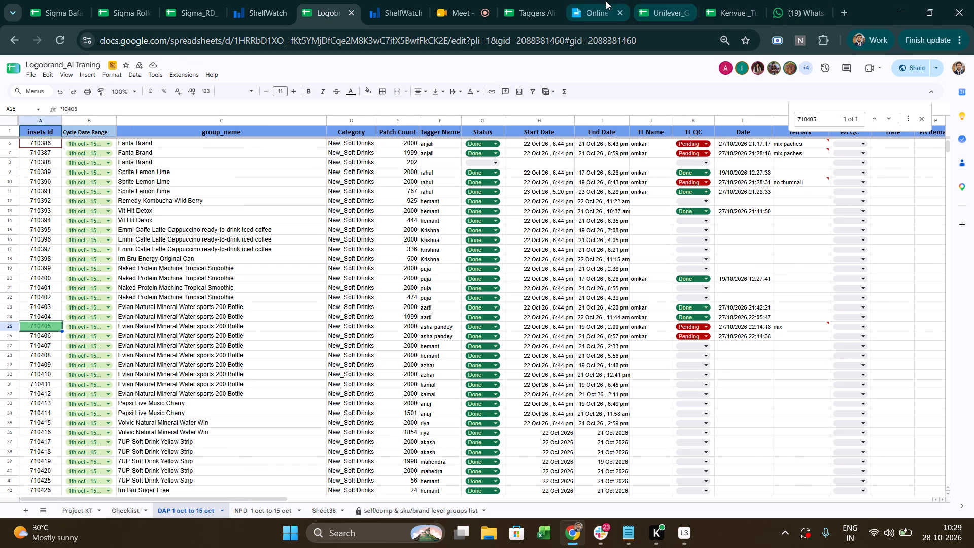
{"action": "left_click", "coordinate": [352, 0]}
{"action": "left_click", "coordinate": [389, 0]}
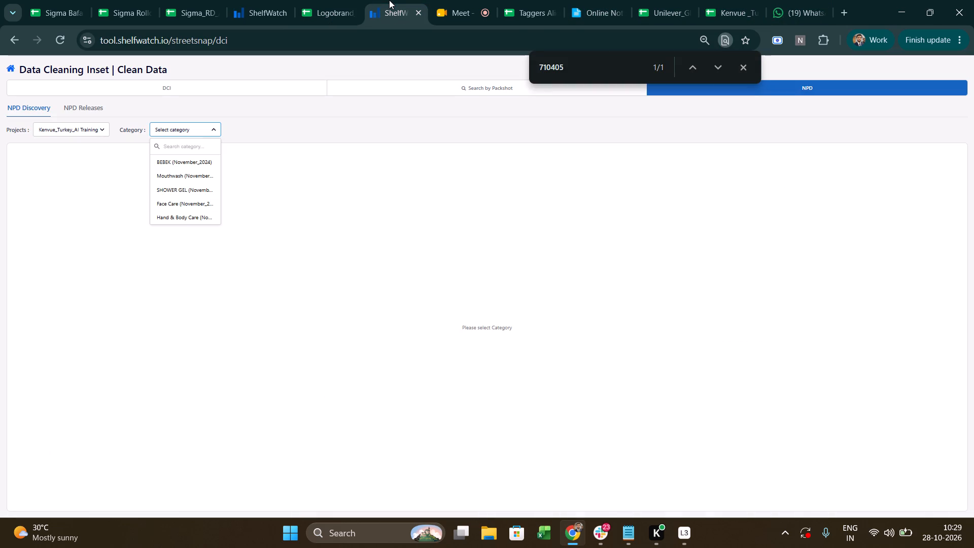
{"action": "left_click", "coordinate": [169, 143]}
Close the Taggers Alignment Tracker and go back to the Kenvue _Turkey_AI Tranning spreadsheet.
{"action": "left_click", "coordinate": [339, 0]}
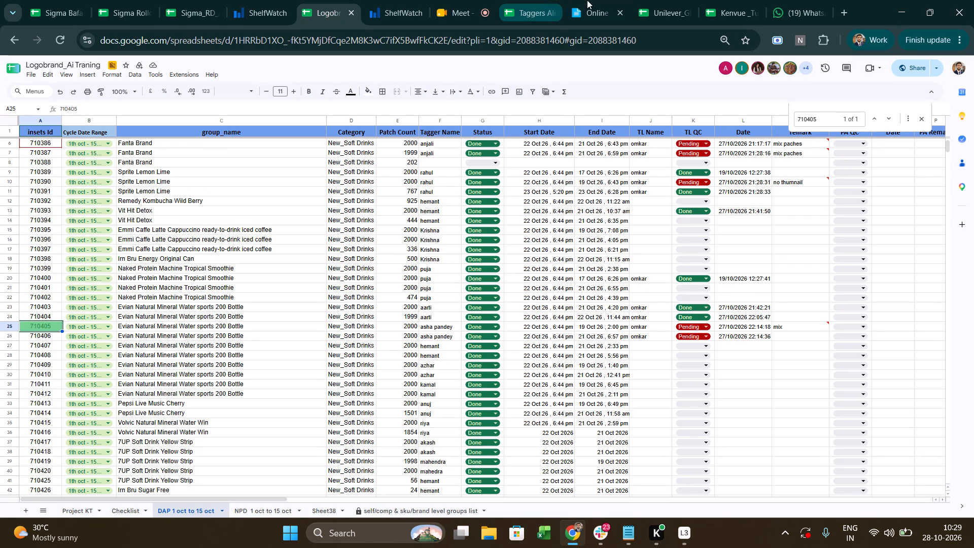
{"action": "left_click", "coordinate": [515, 0]}
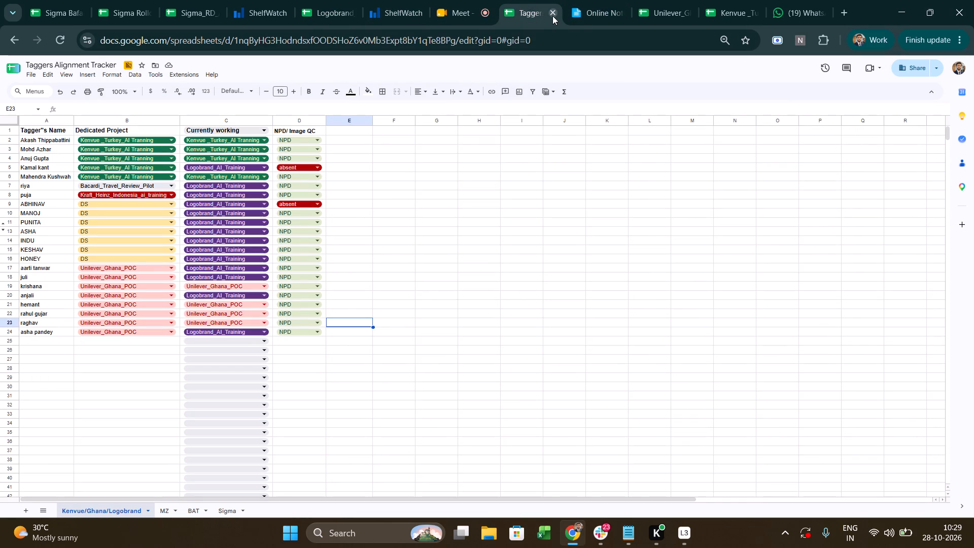
{"action": "left_click", "coordinate": [552, 16]}
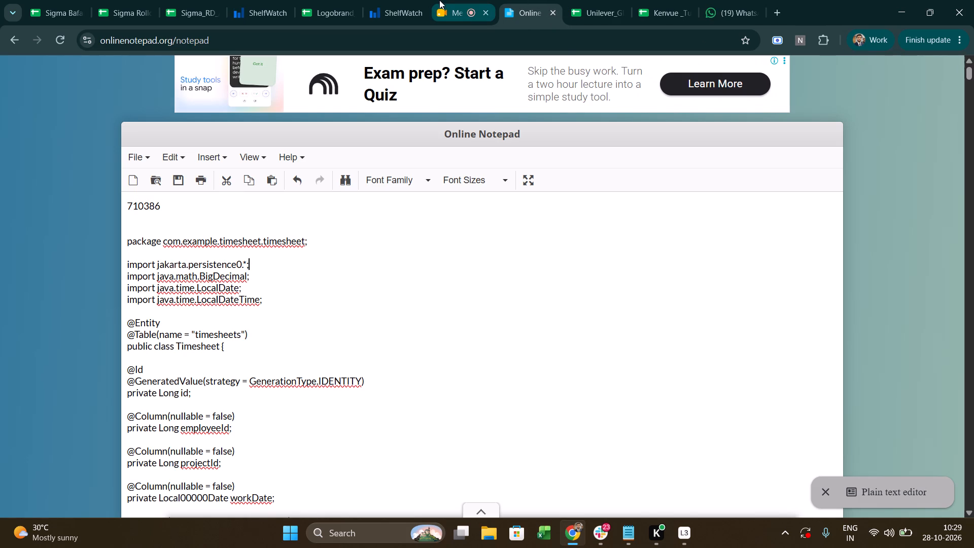
{"action": "left_click", "coordinate": [657, 1]}
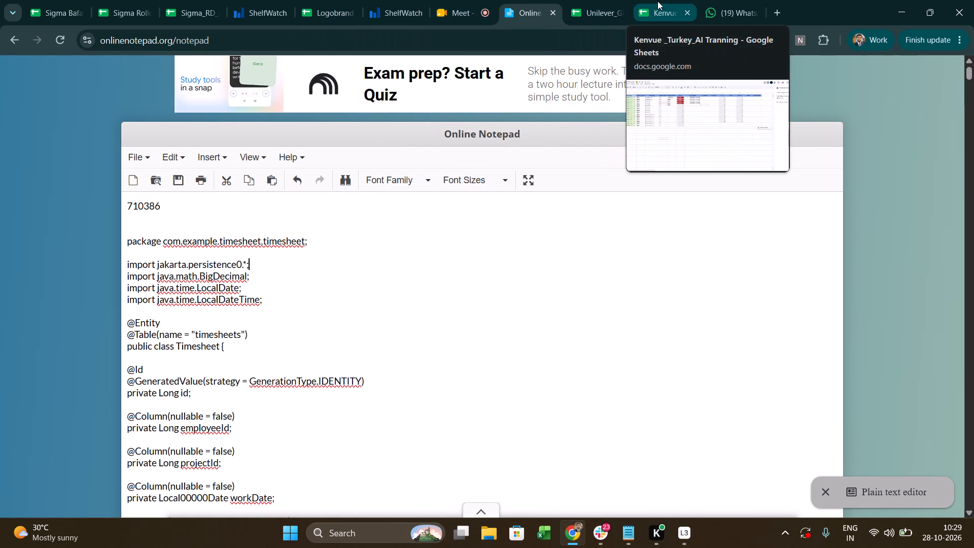
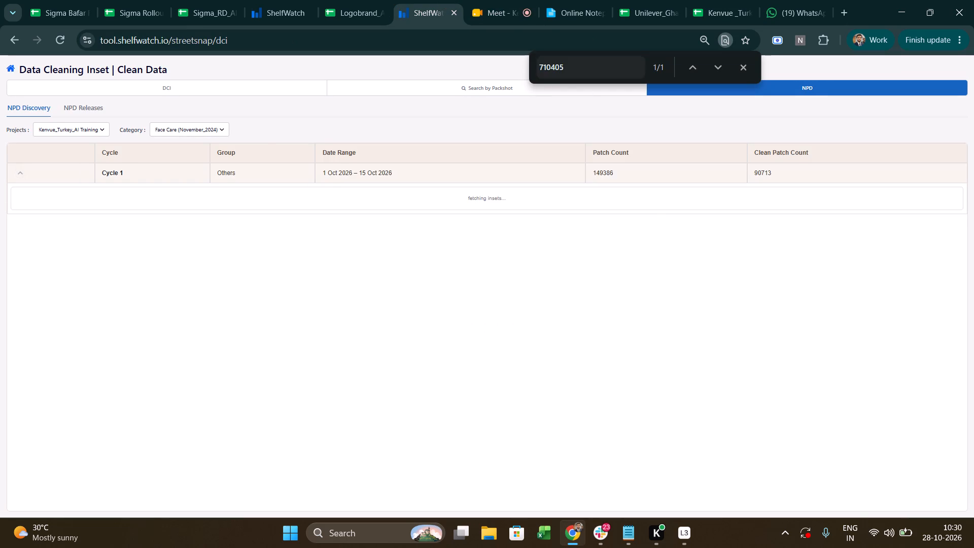
Find inset 715600 in the Face Care (November_2024) Cycle 1 list and assign rahul as its tagger.
{"action": "triple_click", "coordinate": [560, 72]}
{"action": "key", "text": "BackSpace"}
{"action": "key", "text": "BackSpace"}
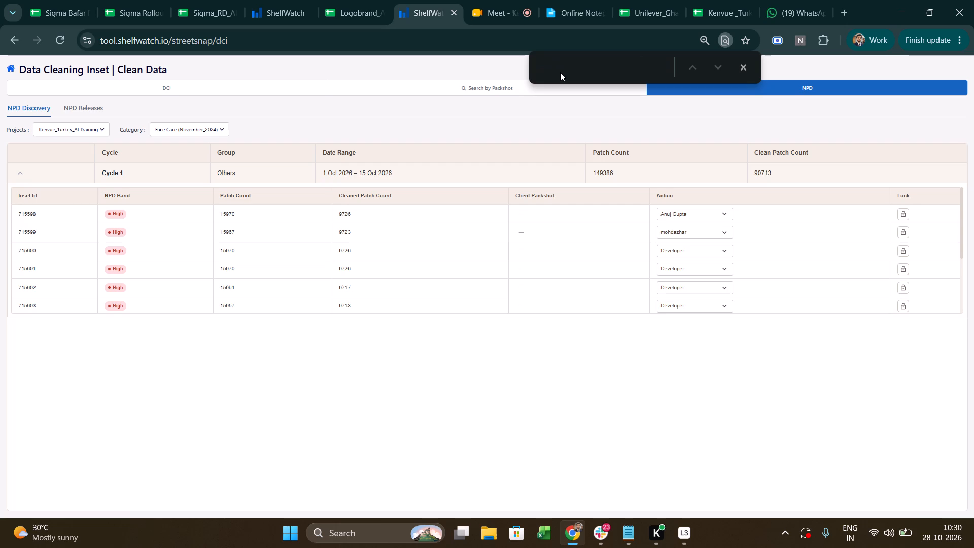
{"action": "key", "text": "ctrl+v"}
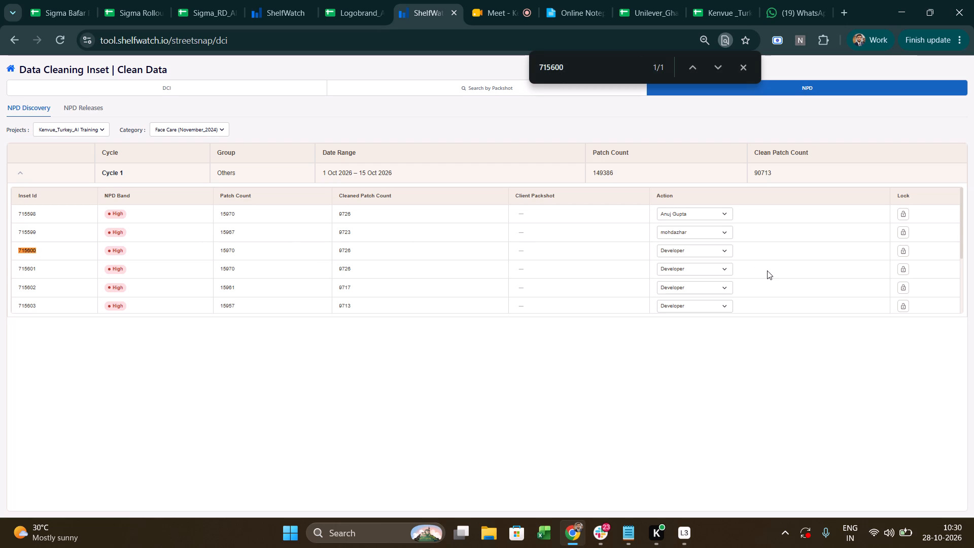
{"action": "left_click", "coordinate": [704, 253]}
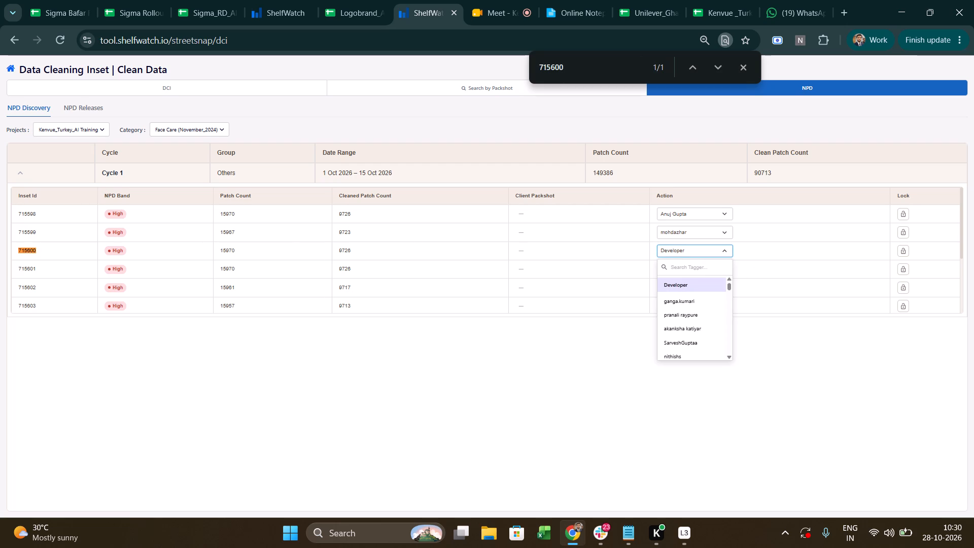
{"action": "left_click", "coordinate": [689, 268]}
{"action": "type", "text": "rahul"}
{"action": "left_click", "coordinate": [698, 297]}
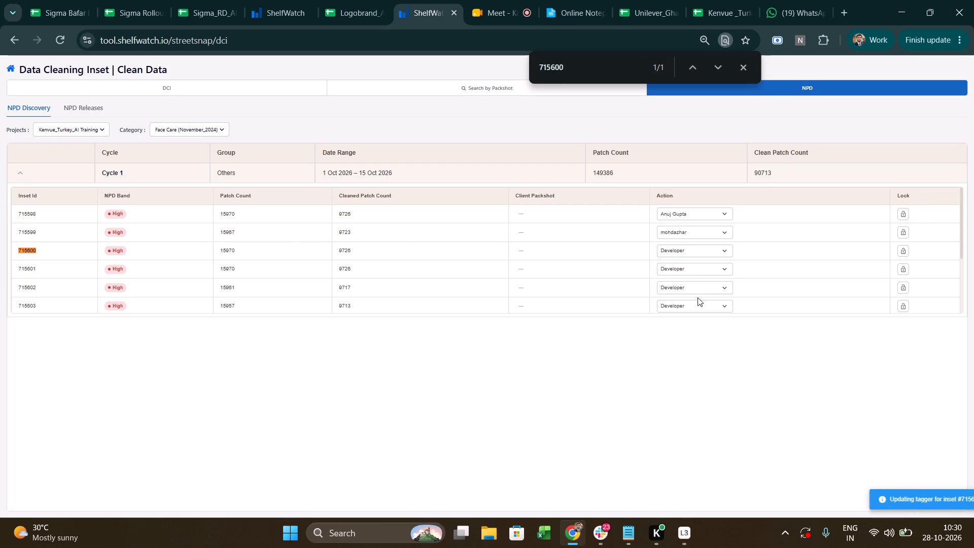